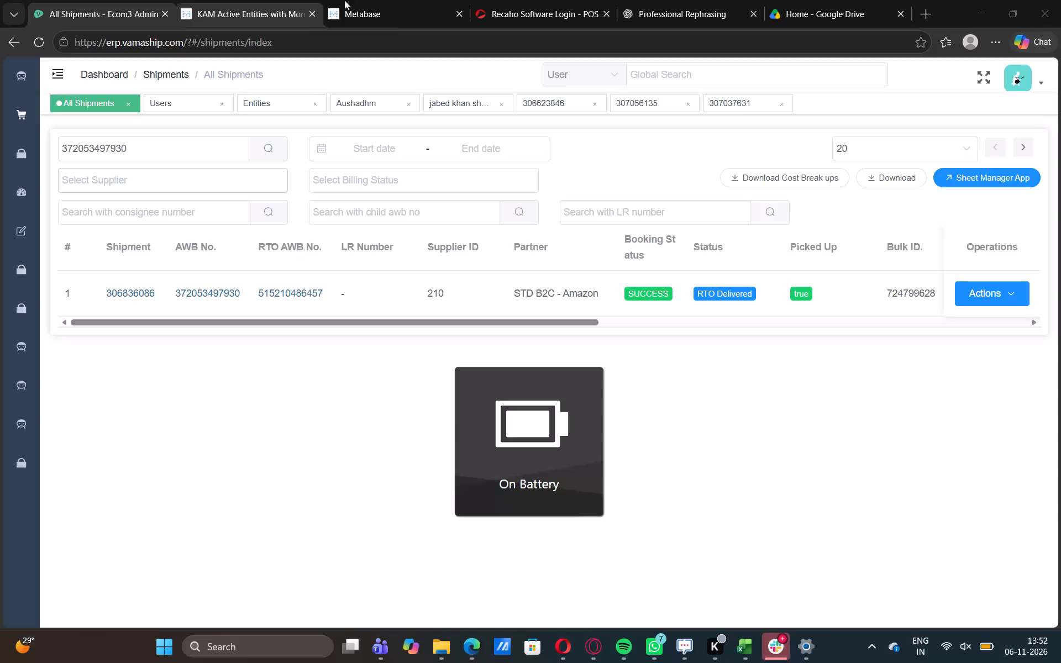
{"action": "left_click", "coordinate": [802, 0]}
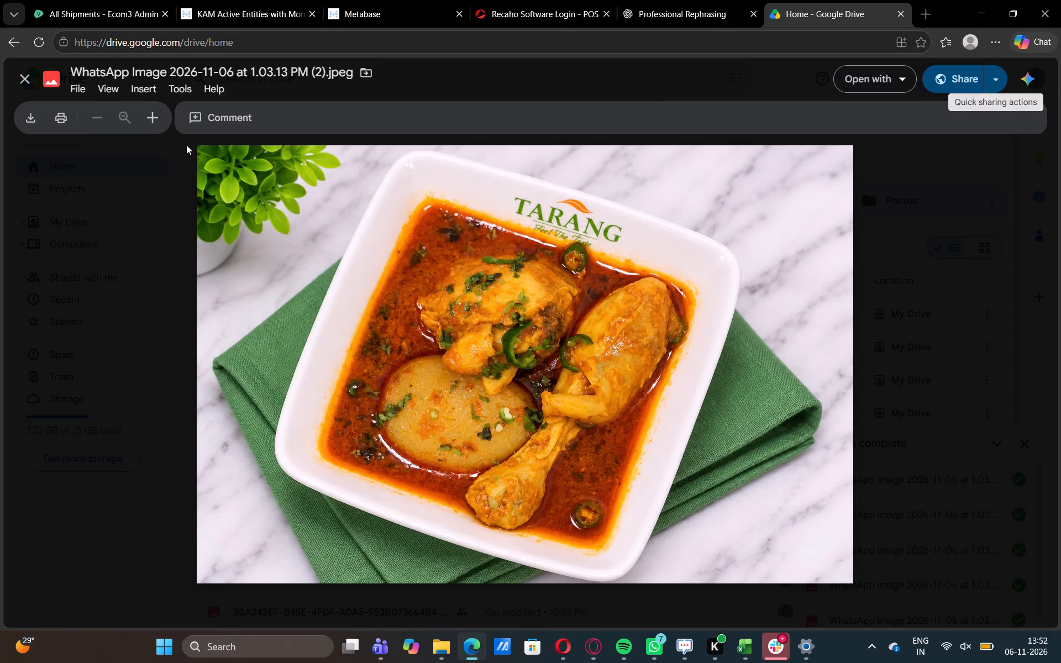
{"action": "left_click", "coordinate": [21, 81]}
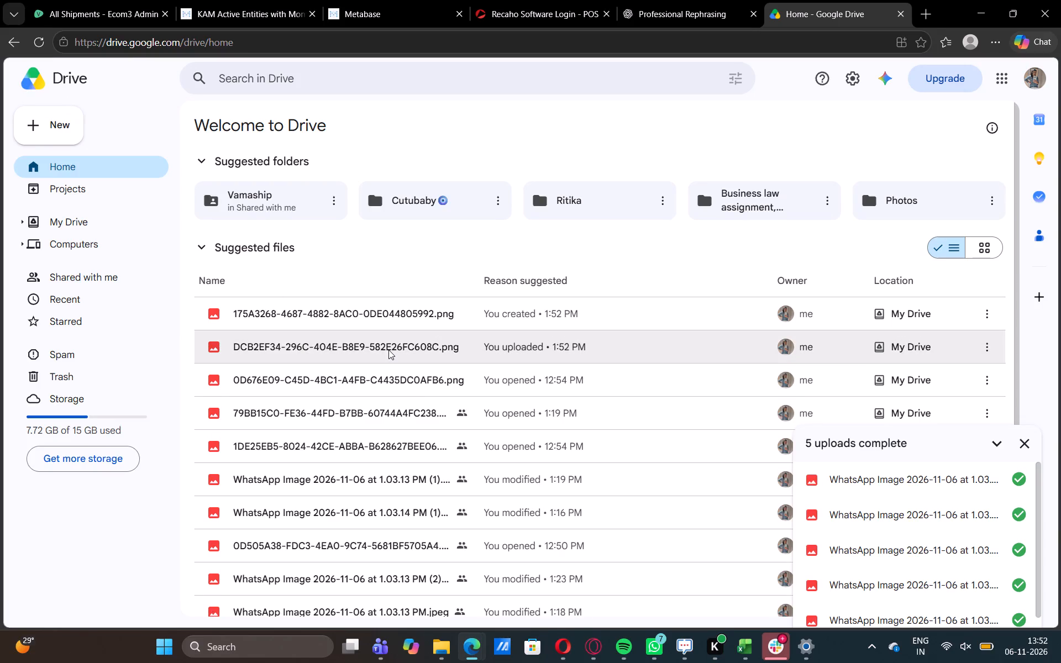
{"action": "double_click", "coordinate": [565, 308]}
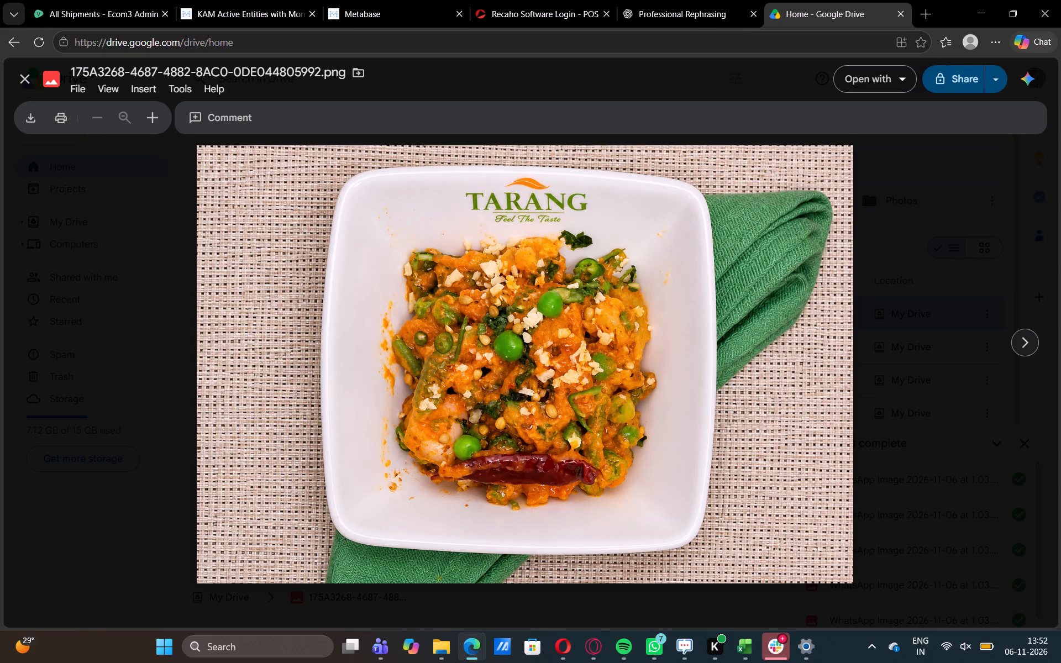
{"action": "left_click", "coordinate": [938, 83]}
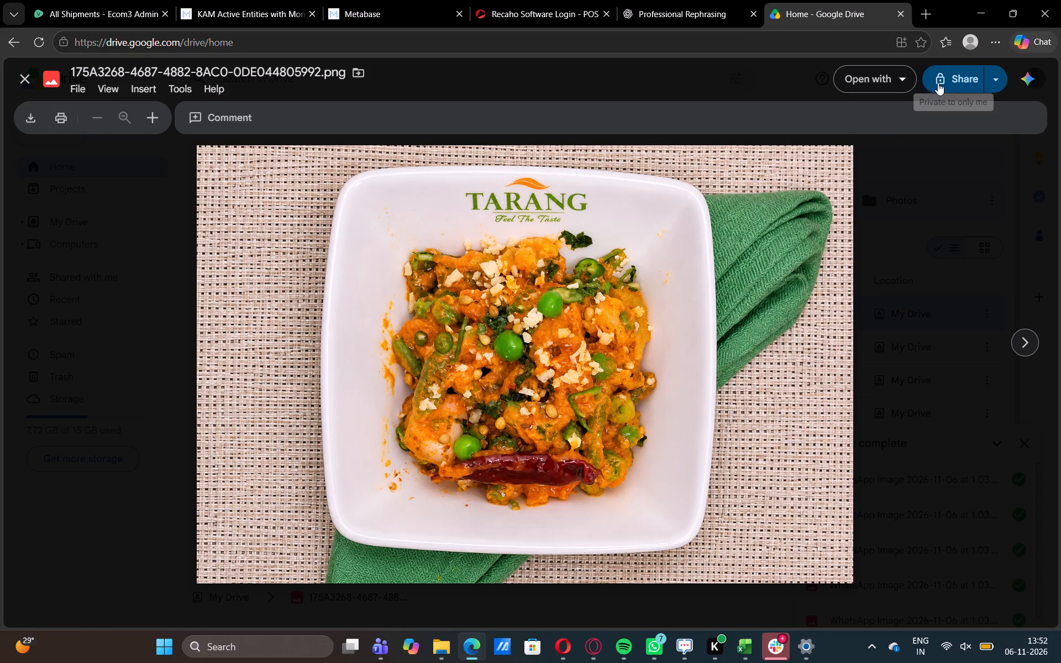
{"action": "left_click", "coordinate": [458, 412]}
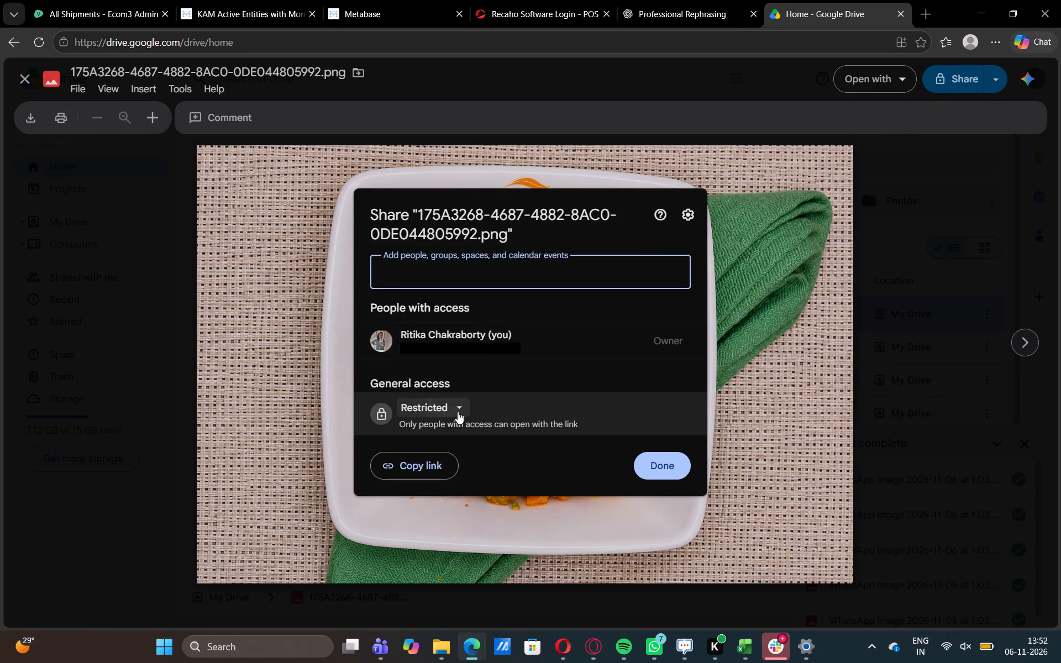
{"action": "left_click", "coordinate": [458, 468]}
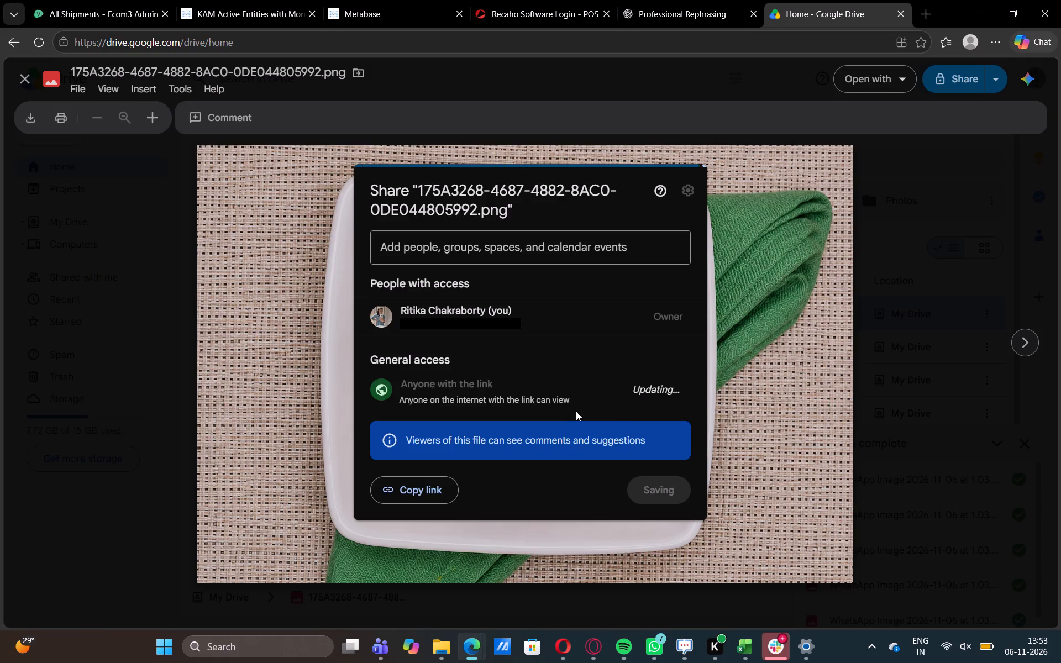
{"action": "left_click", "coordinate": [659, 491]}
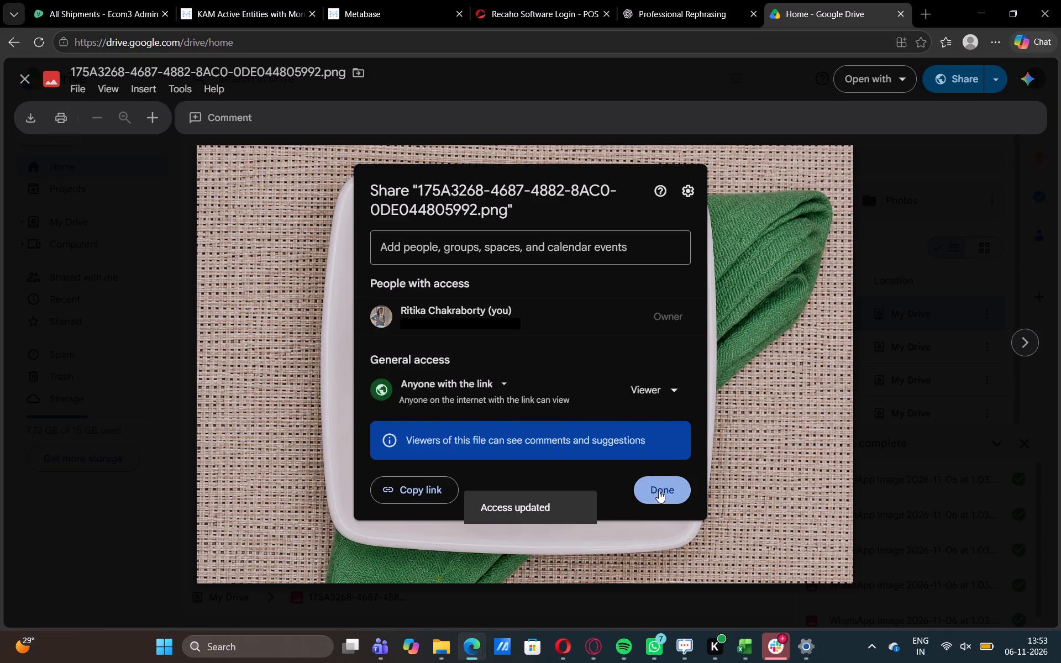
{"action": "left_click", "coordinate": [901, 78]}
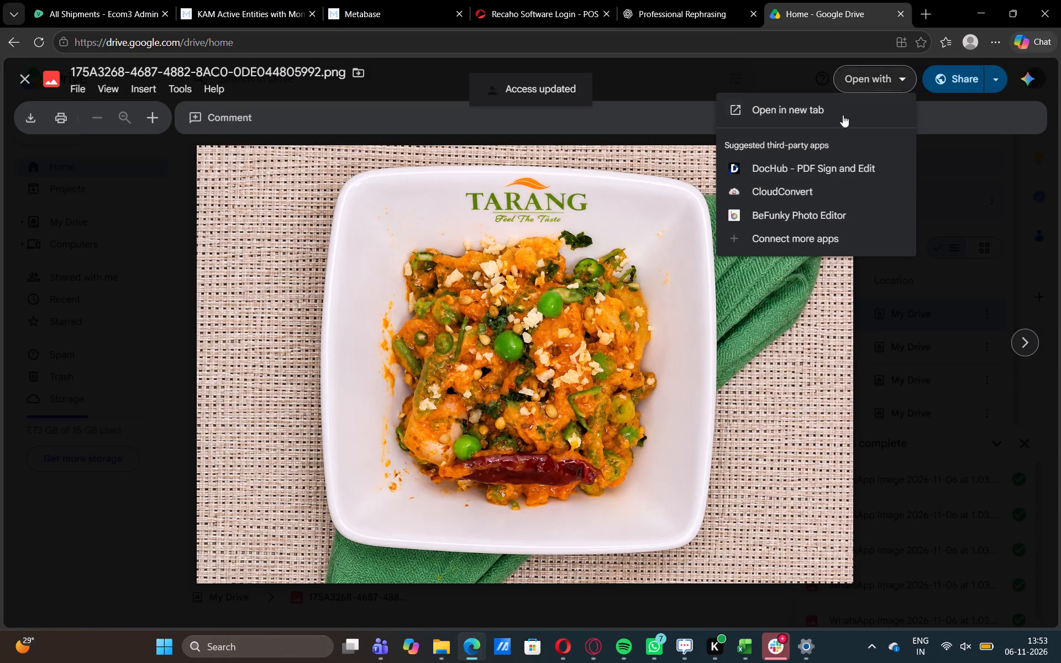
{"action": "left_click", "coordinate": [1025, 120]}
{"action": "left_click", "coordinate": [995, 82]}
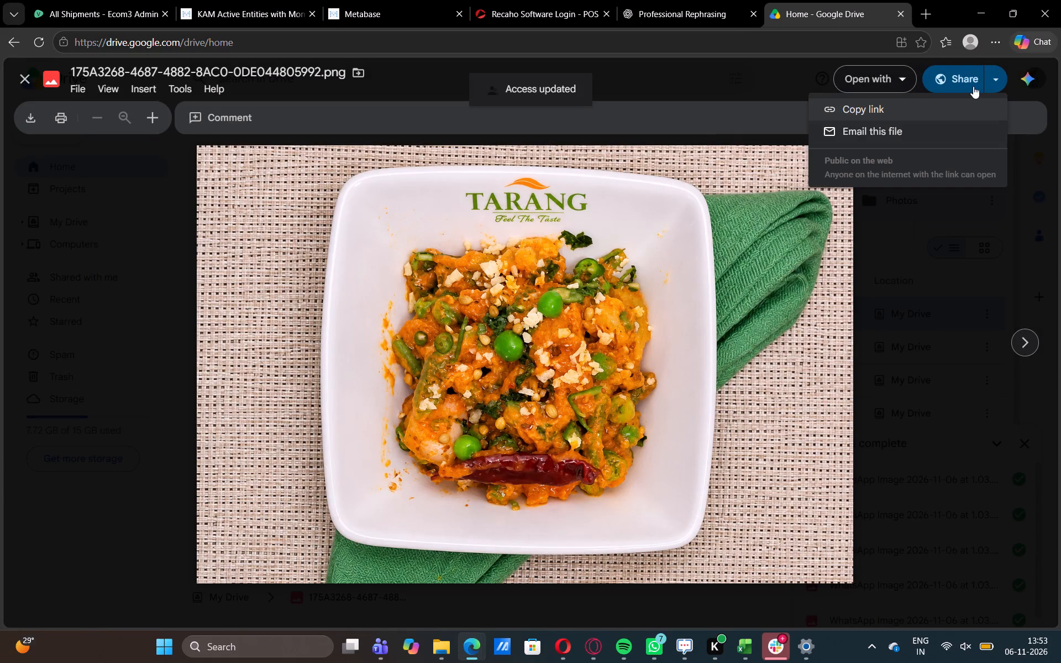
{"action": "left_click", "coordinate": [882, 104]}
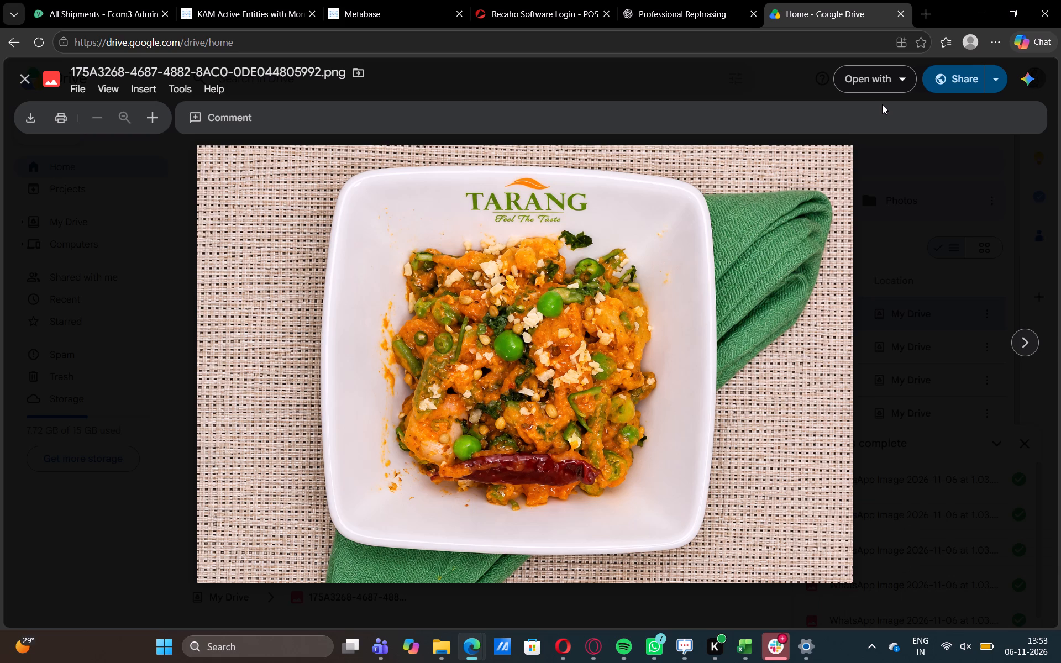
Switch to the Book22 workbook in Excel, which lists the item names and links.
{"action": "left_click", "coordinate": [742, 653]}
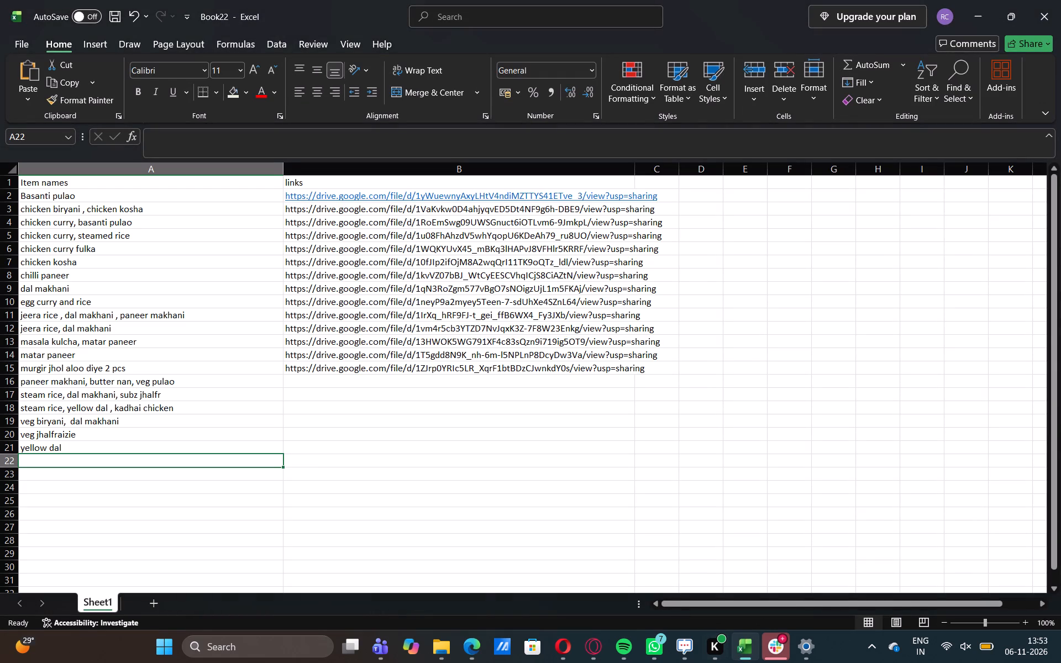
In the Excel workbook Book22, paste the copied image link in the links column beside veg jhalfraizie.
{"action": "left_click", "coordinate": [327, 438]}
{"action": "key", "text": "ctrl+v"}
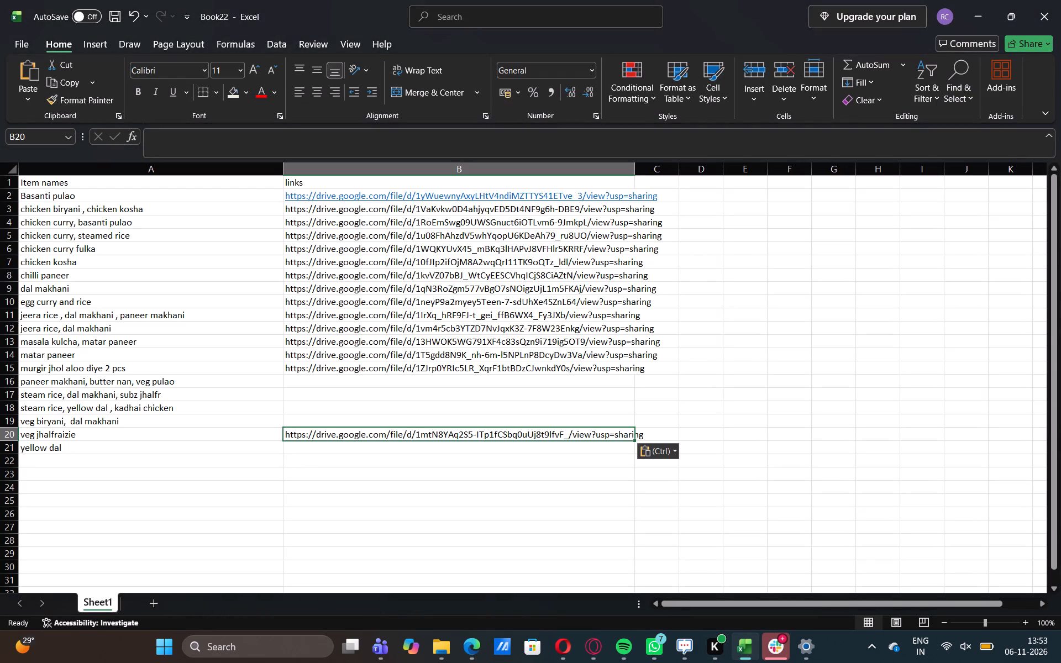
Widen the links column B so the full link addresses fit inside it.
{"action": "left_click", "coordinate": [658, 429]}
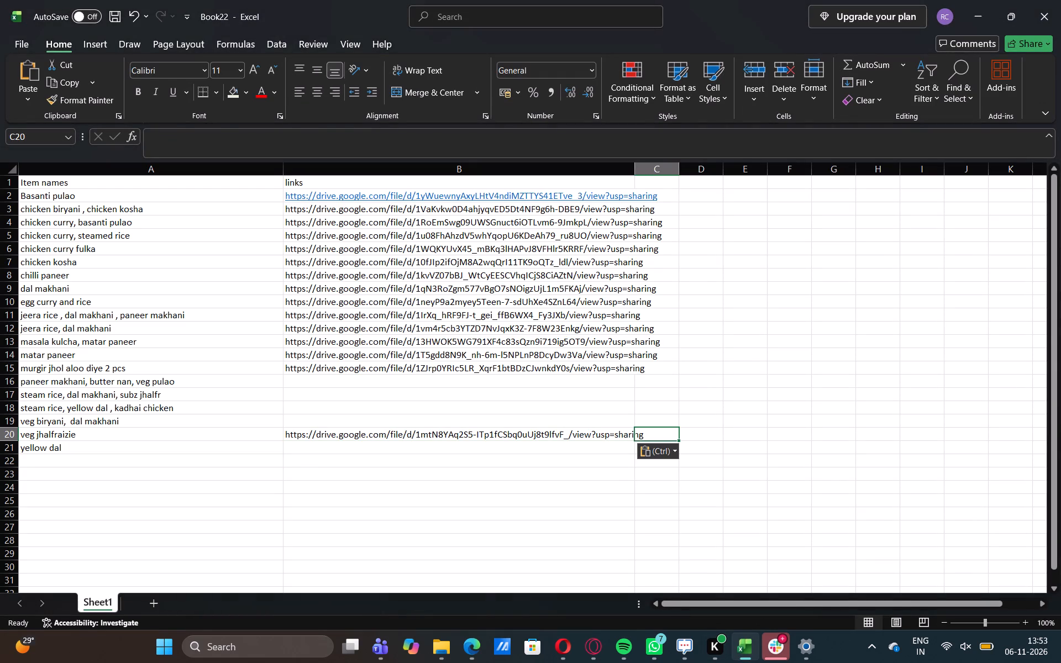
{"action": "left_click_drag", "start_coordinate": [633, 165], "coordinate": [685, 165]}
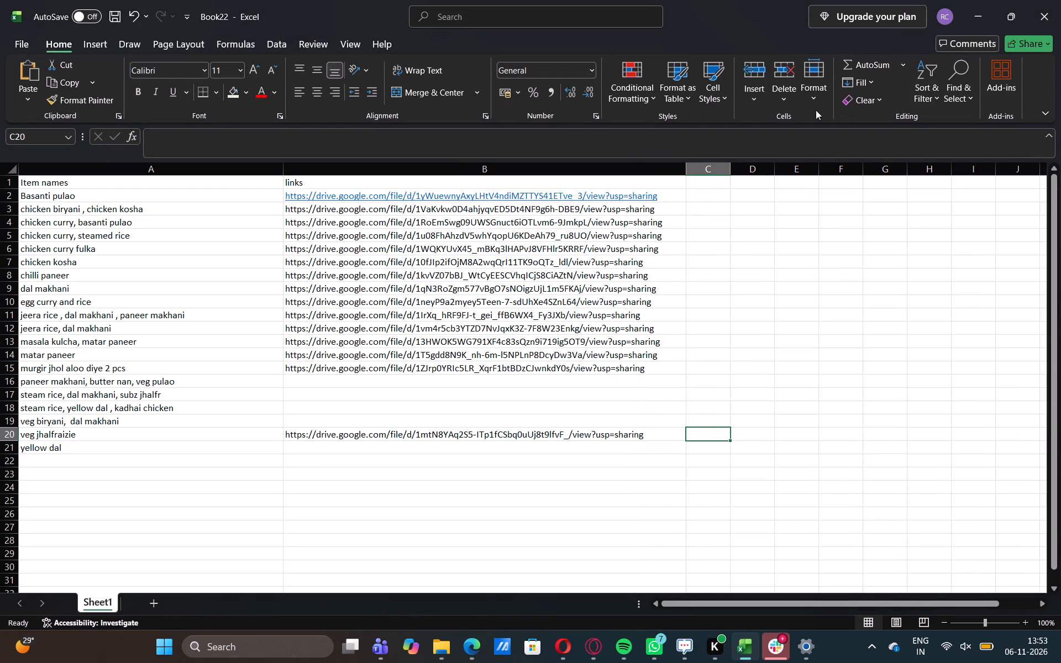
Back in Google Drive, go to the yellow dal image DCB2EF34-296C-404E-B8E9-582E26FC608C.png and set its general access to Anyone with the link.
{"action": "left_click", "coordinate": [972, 9]}
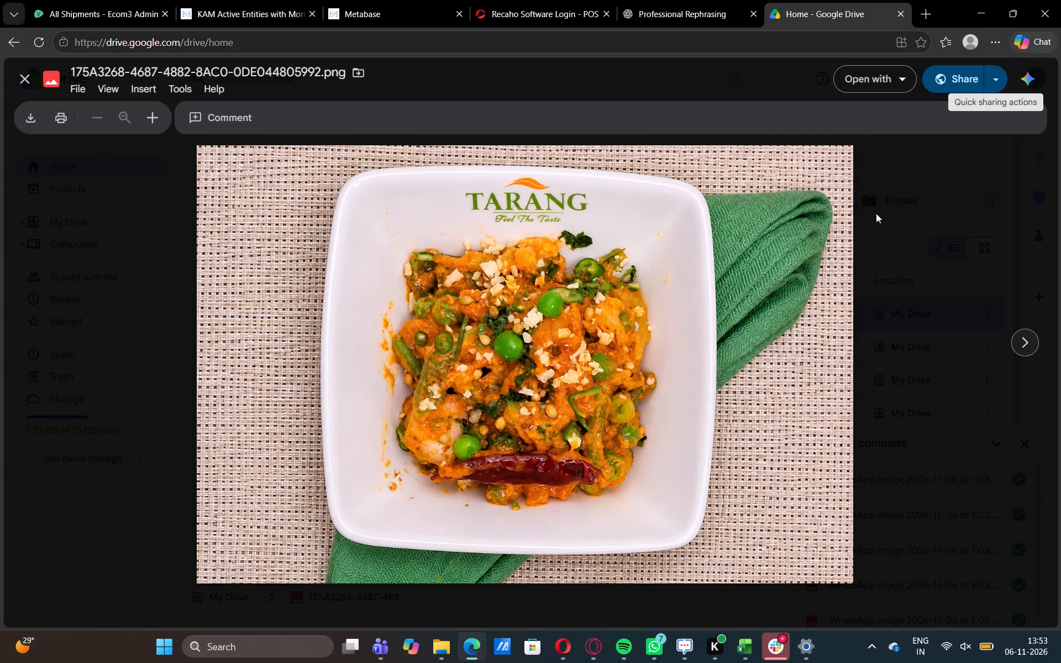
{"action": "left_click", "coordinate": [1012, 346]}
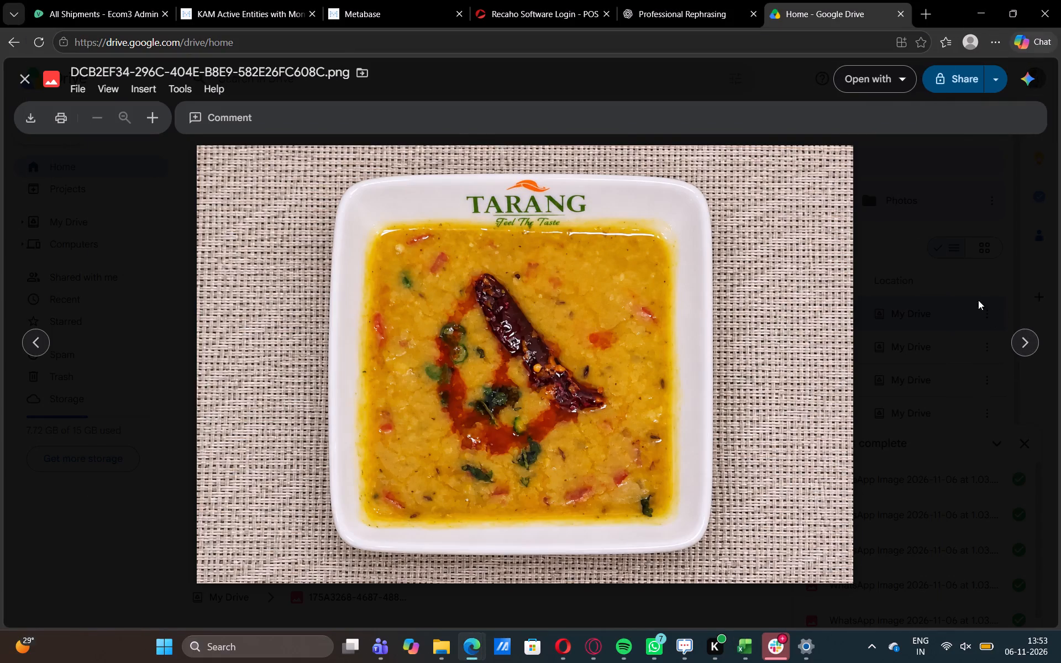
{"action": "left_click", "coordinate": [943, 77]}
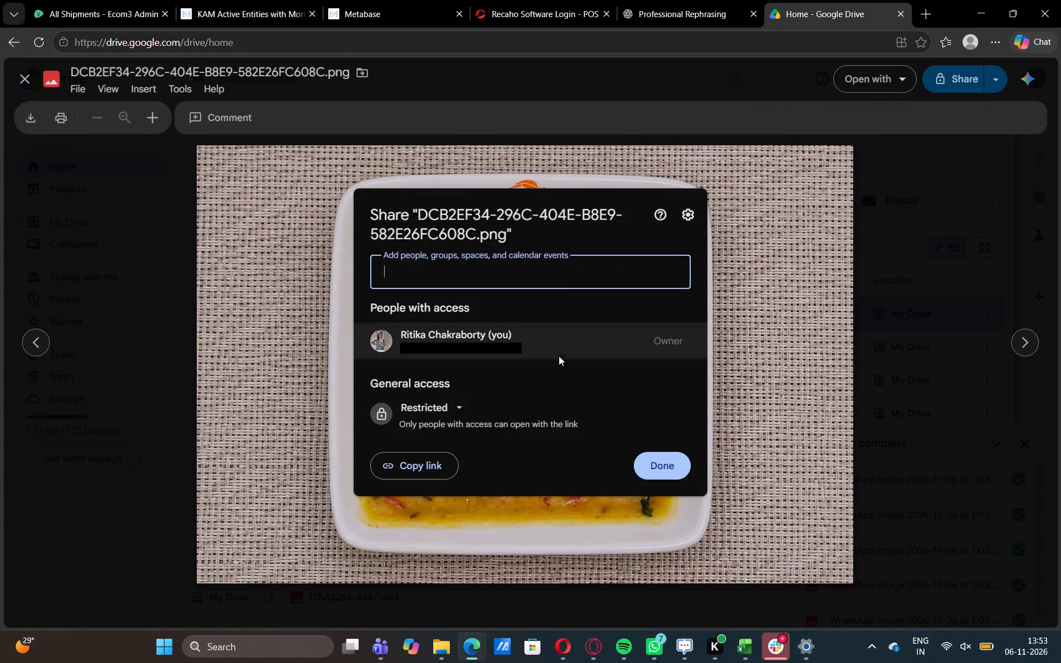
{"action": "left_click", "coordinate": [465, 406]}
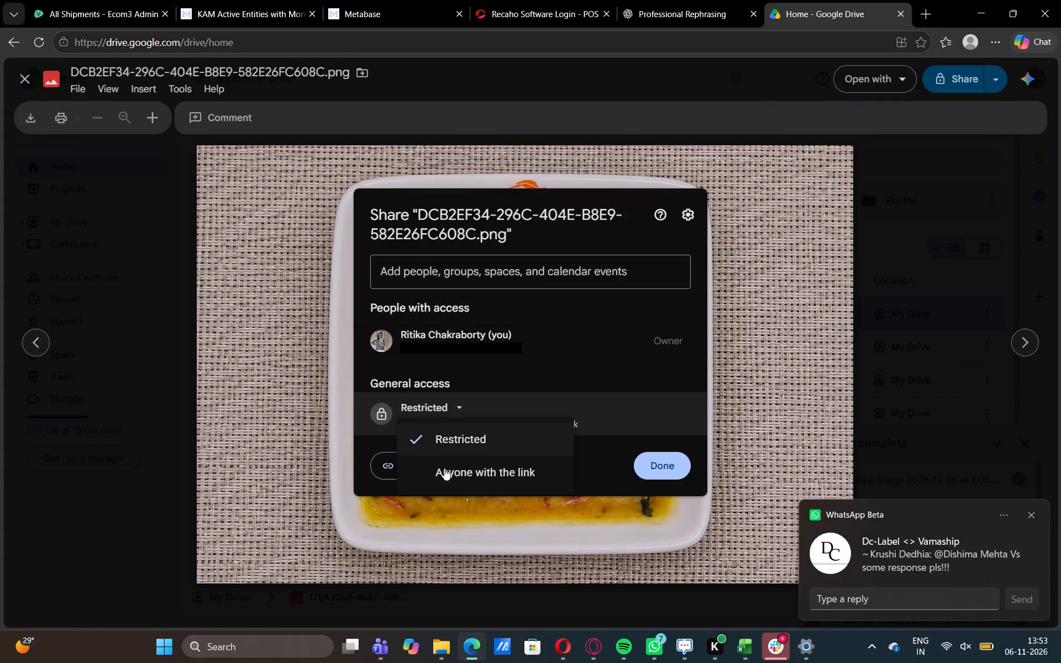
{"action": "left_click", "coordinate": [447, 474]}
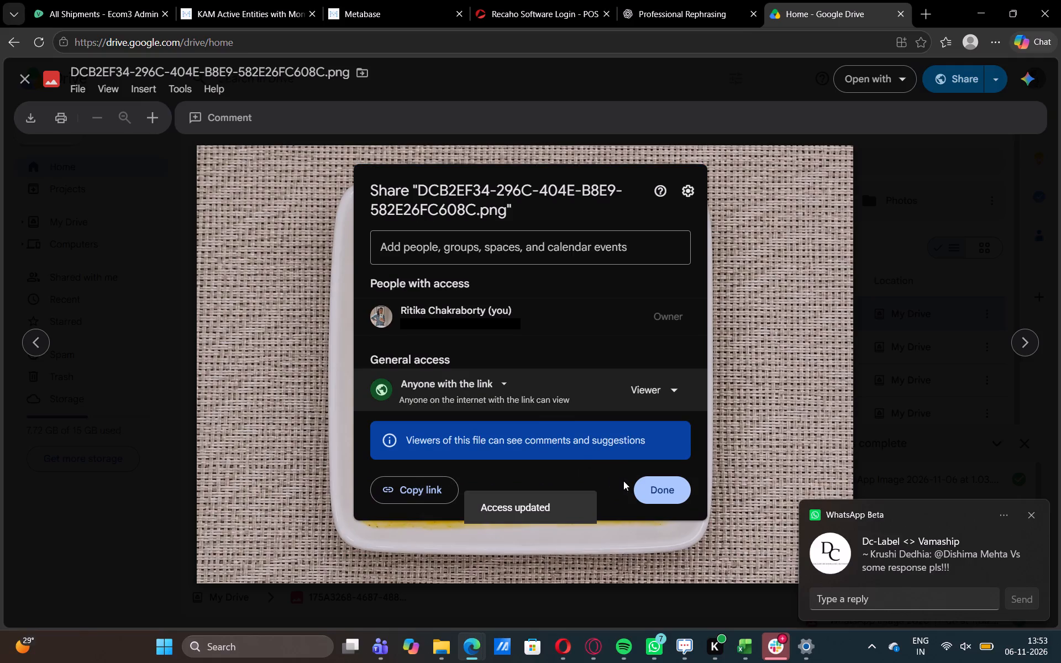
{"action": "left_click", "coordinate": [665, 493]}
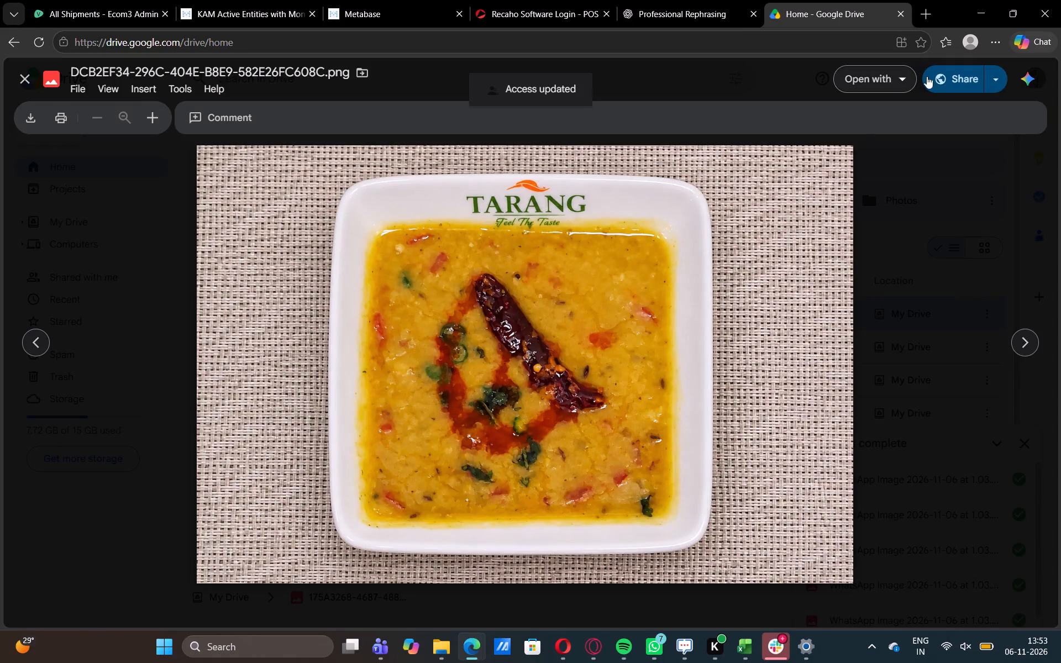
Copy the yellow dal image's link and paste it in Excel's links column beside yellow dal.
{"action": "left_click", "coordinate": [996, 74]}
{"action": "left_click", "coordinate": [848, 108]}
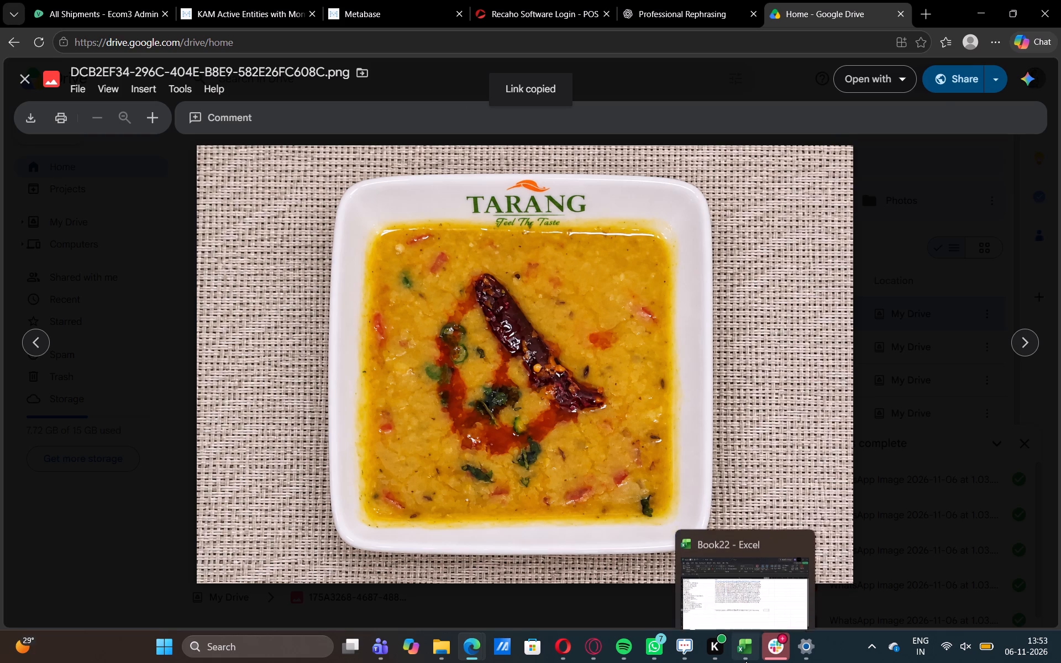
{"action": "left_click", "coordinate": [736, 612]}
{"action": "left_click", "coordinate": [412, 446]}
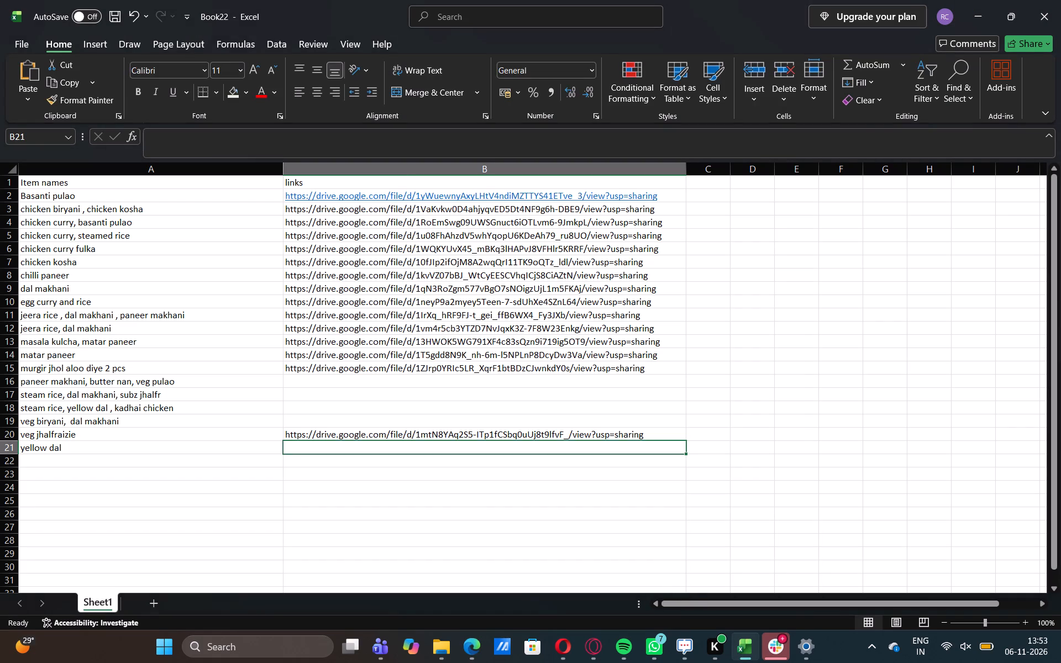
{"action": "key", "text": "ctrl+v"}
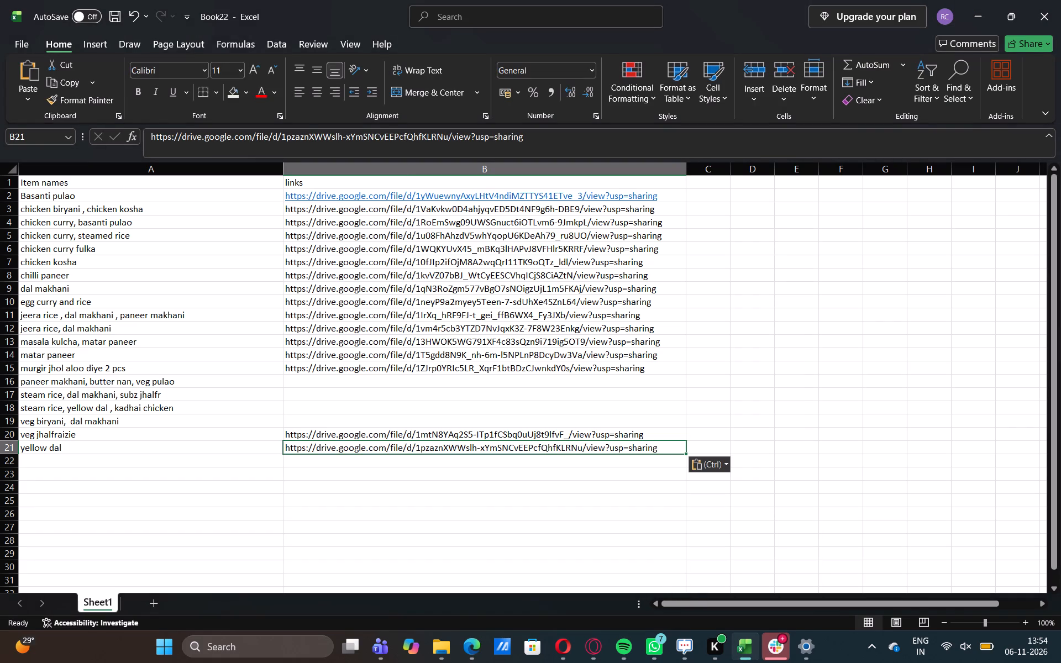
Select the empty link cell for veg biryani, dal makhani, and look through the suggested image files in Google Drive.
{"action": "left_click", "coordinate": [312, 419]}
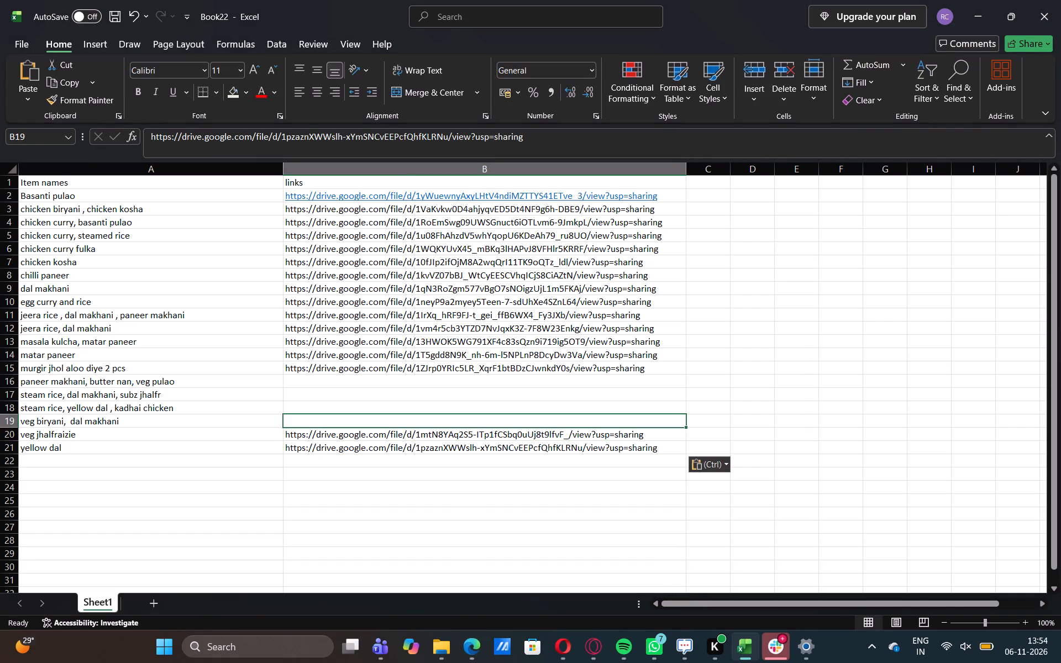
{"action": "left_click", "coordinate": [975, 5]}
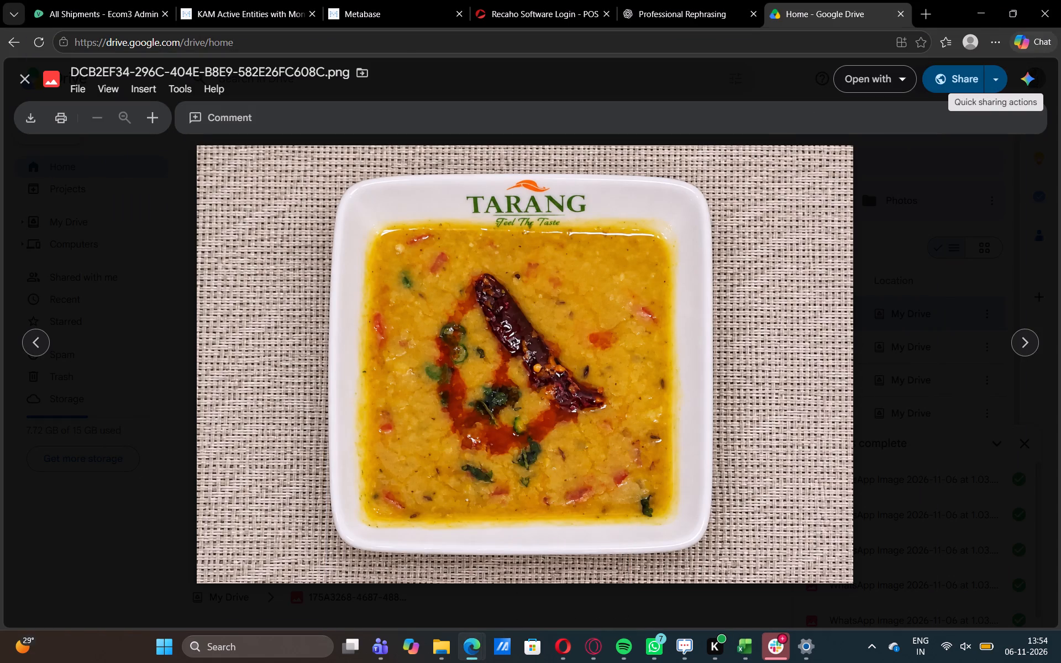
{"action": "left_click", "coordinate": [1024, 344]}
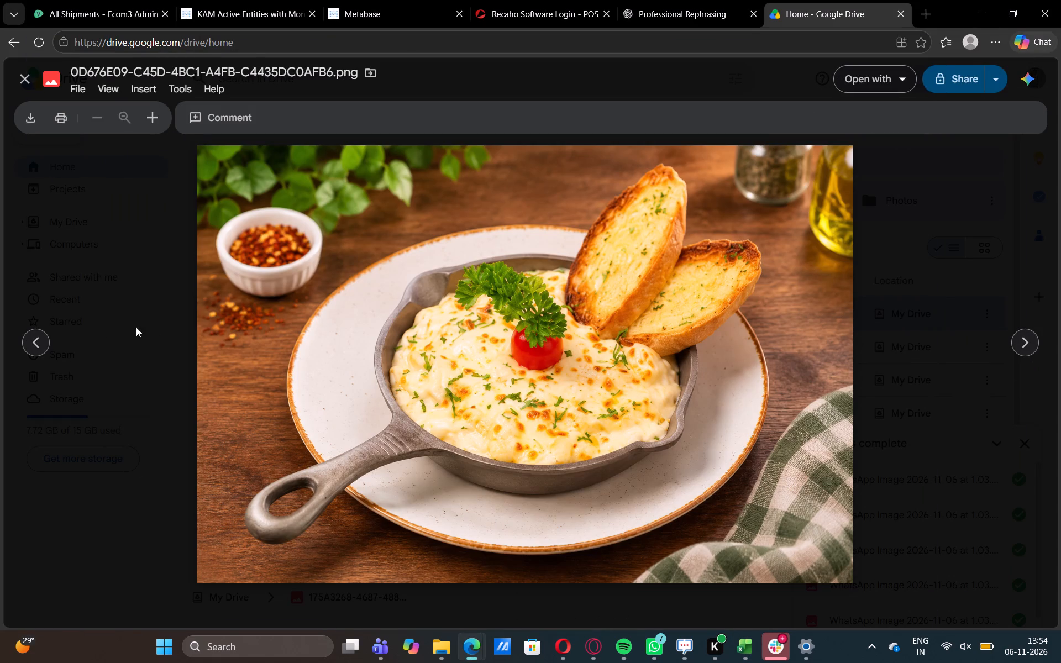
{"action": "left_click", "coordinate": [33, 332]}
{"action": "left_click", "coordinate": [33, 332]}
{"action": "left_click", "coordinate": [33, 332]}
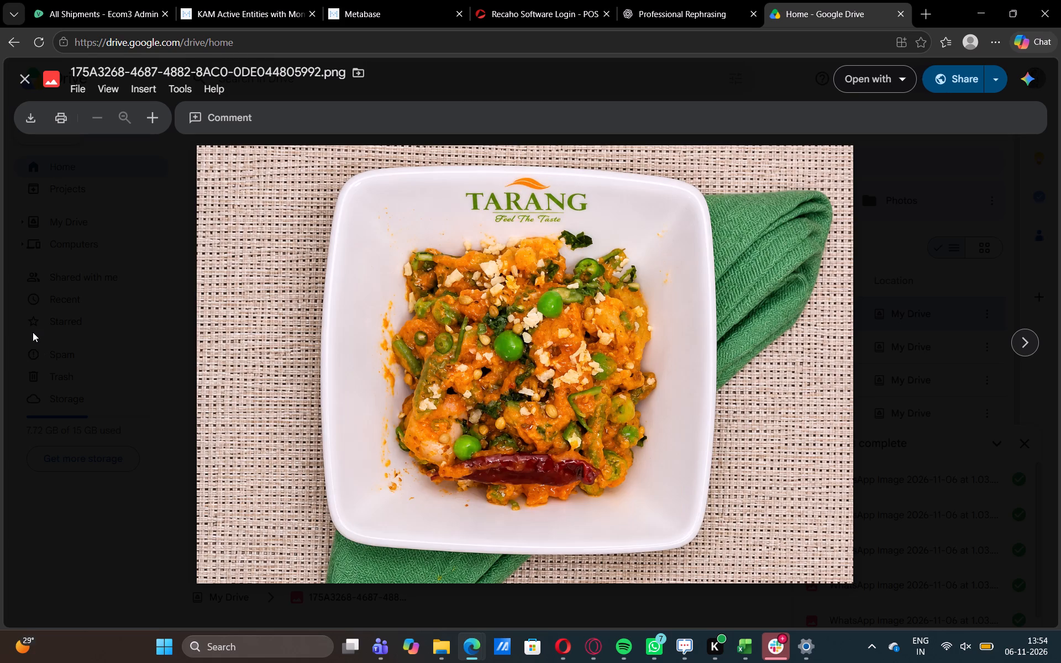
{"action": "left_click", "coordinate": [33, 332]}
{"action": "left_click", "coordinate": [23, 79]}
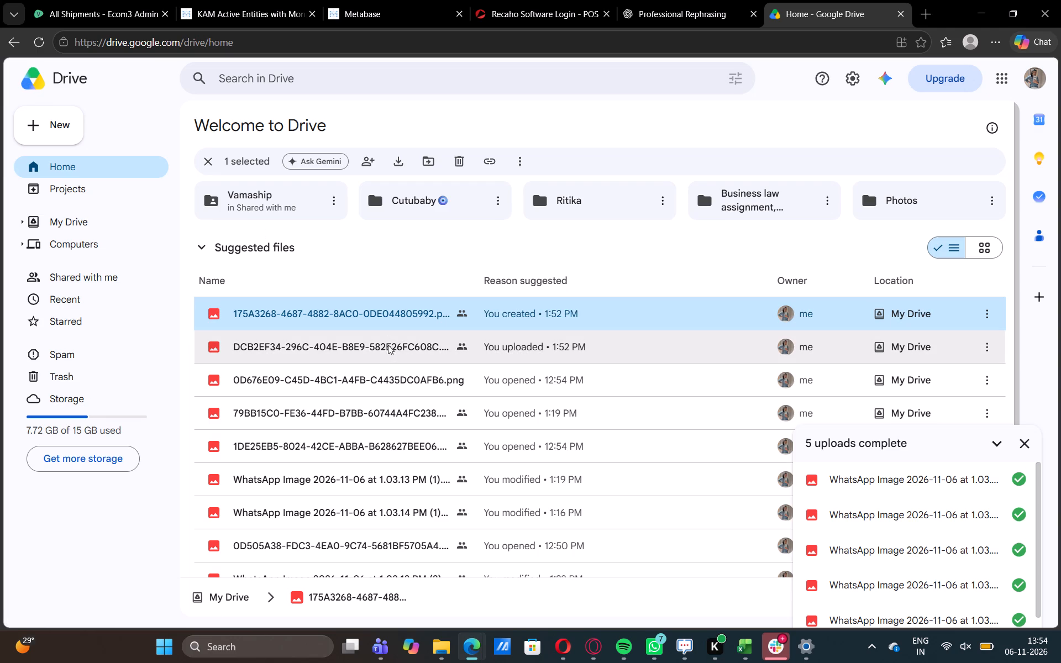
{"action": "double_click", "coordinate": [406, 414]}
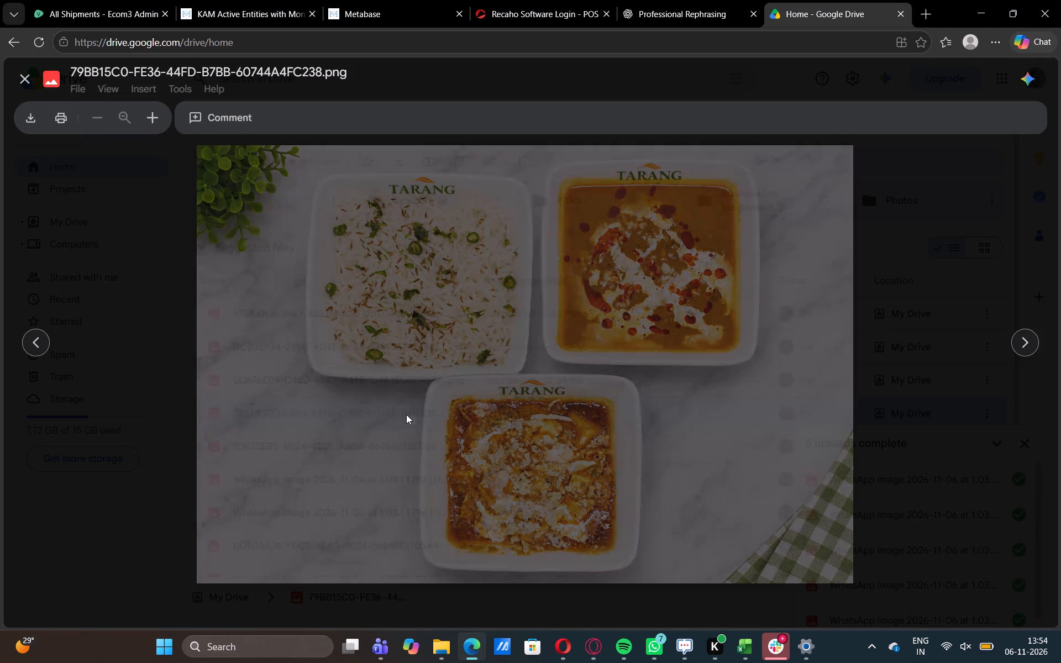
{"action": "left_click", "coordinate": [38, 332]}
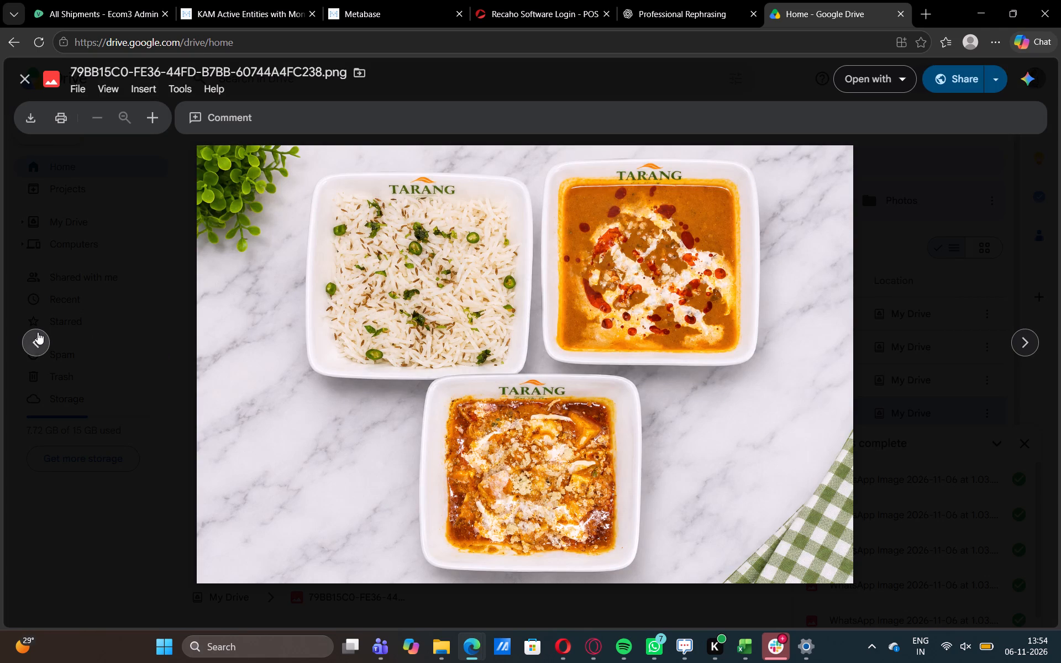
{"action": "left_click", "coordinate": [38, 332]}
{"action": "left_click", "coordinate": [38, 332]}
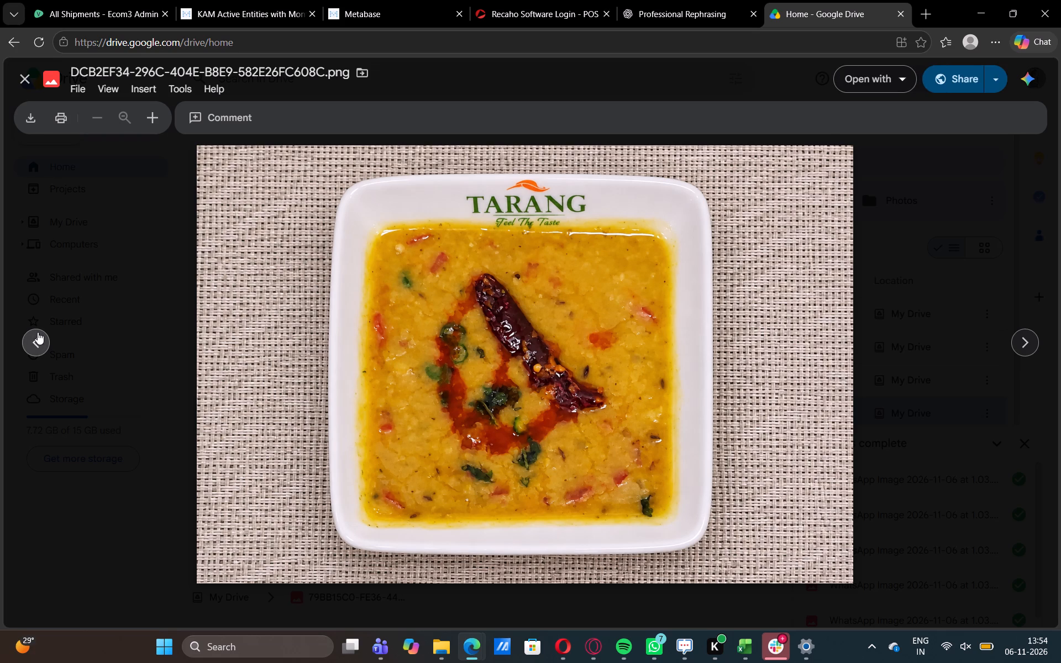
{"action": "left_click", "coordinate": [38, 332]}
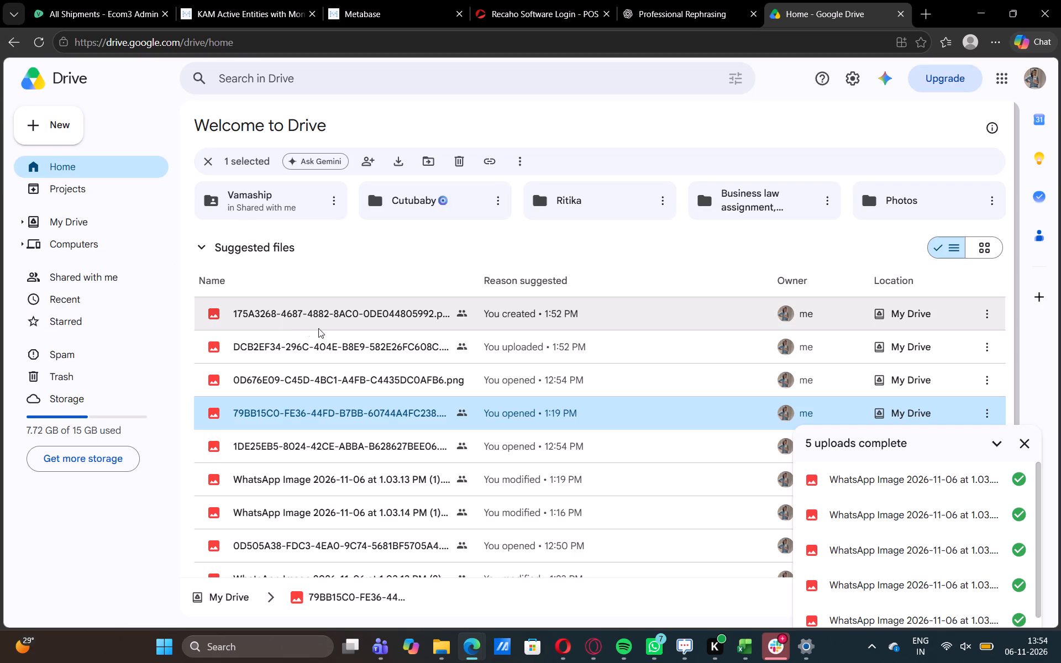
{"action": "double_click", "coordinate": [333, 315]}
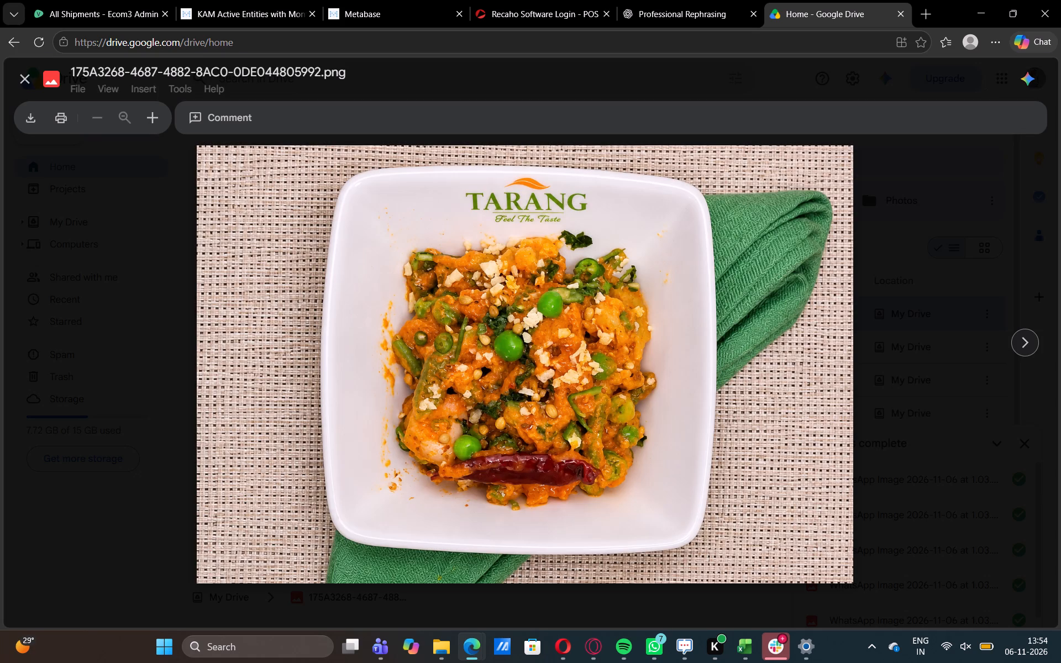
{"action": "left_click", "coordinate": [1027, 343]}
{"action": "left_click", "coordinate": [1027, 343]}
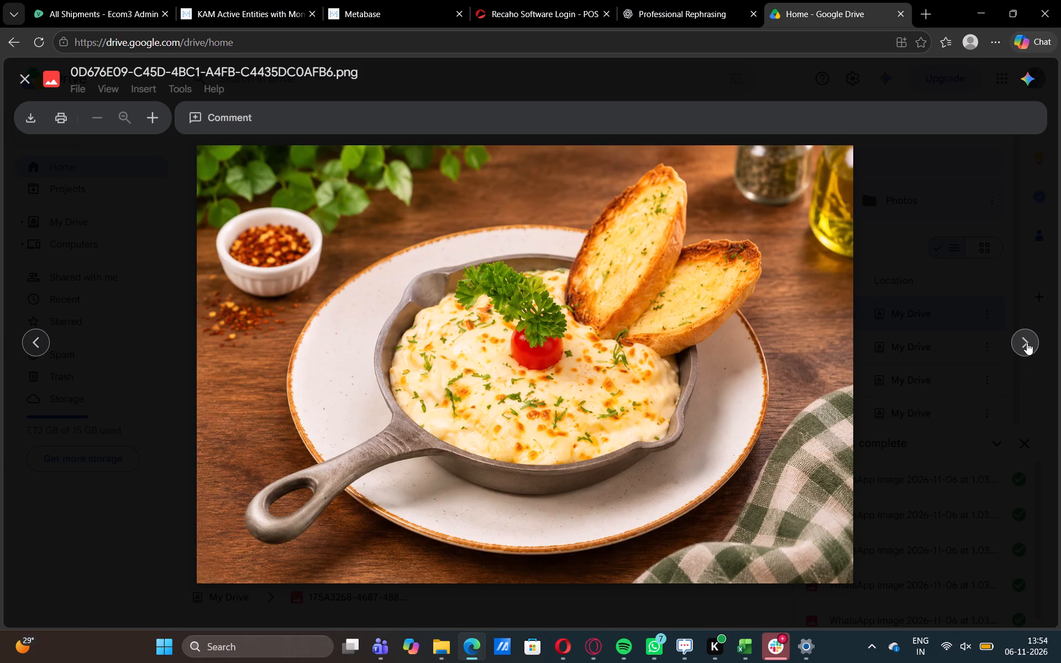
{"action": "left_click", "coordinate": [1027, 343]}
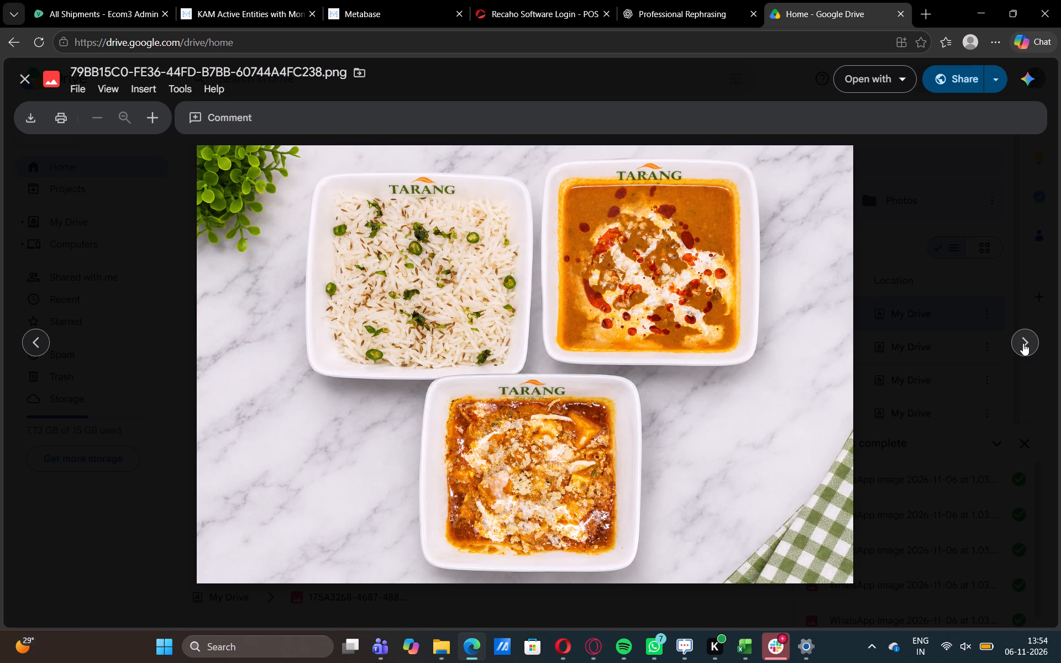
{"action": "left_click", "coordinate": [17, 73]}
{"action": "right_click", "coordinate": [663, 252]}
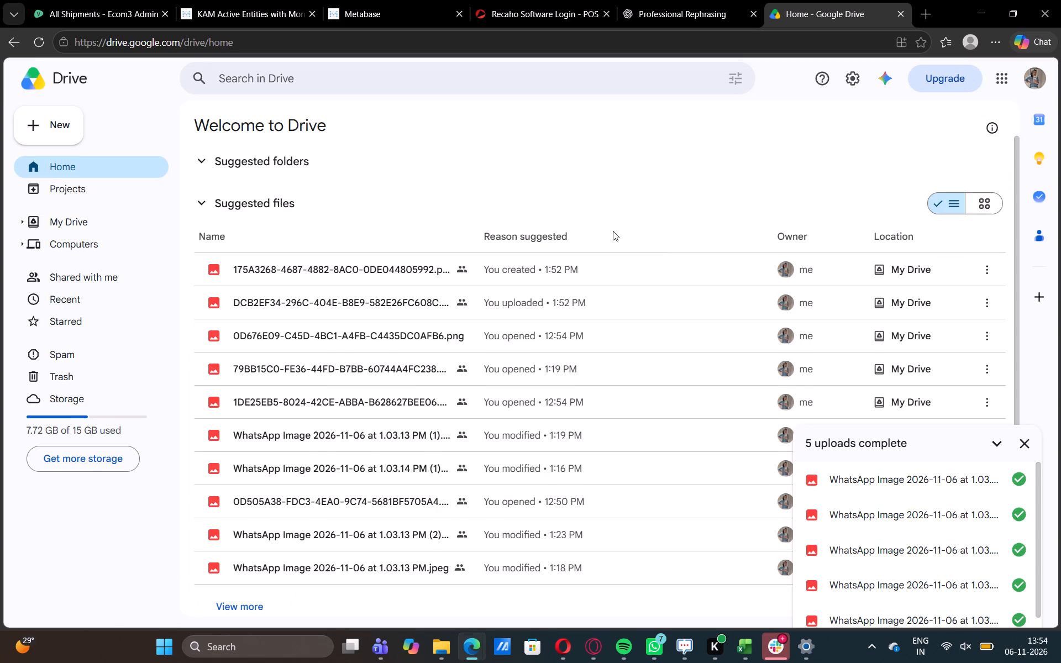
{"action": "left_click", "coordinate": [549, 271]}
{"action": "double_click", "coordinate": [524, 235]}
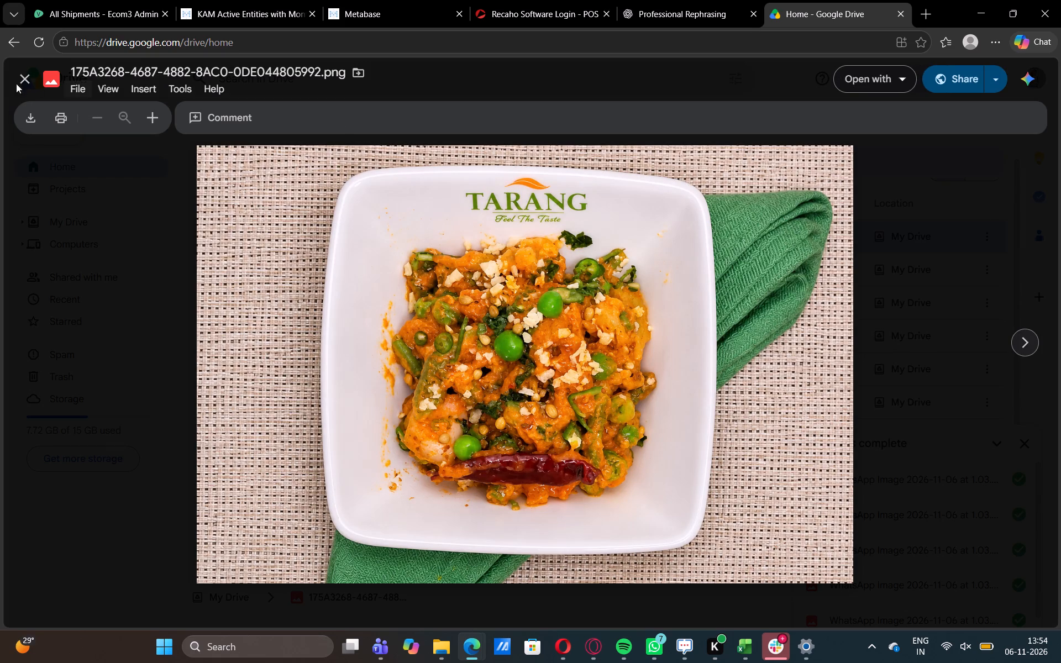
{"action": "left_click", "coordinate": [16, 75]}
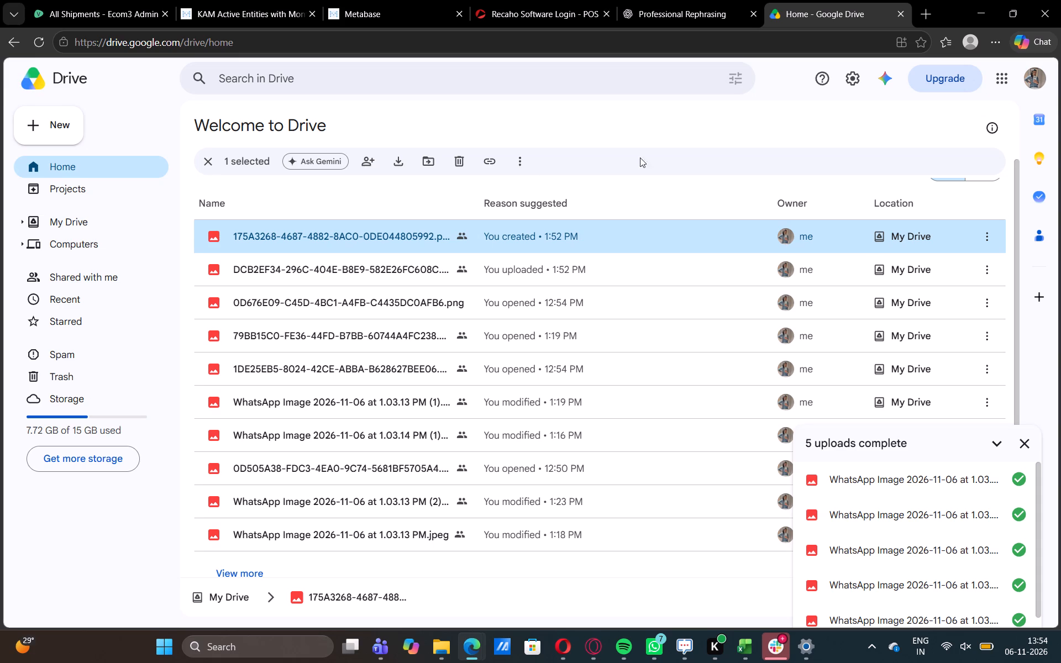
Browse the suggested image files in Google Drive for the picture of veg biryani with dal makhani.
{"action": "left_click", "coordinate": [690, 132]}
{"action": "right_click", "coordinate": [690, 132]}
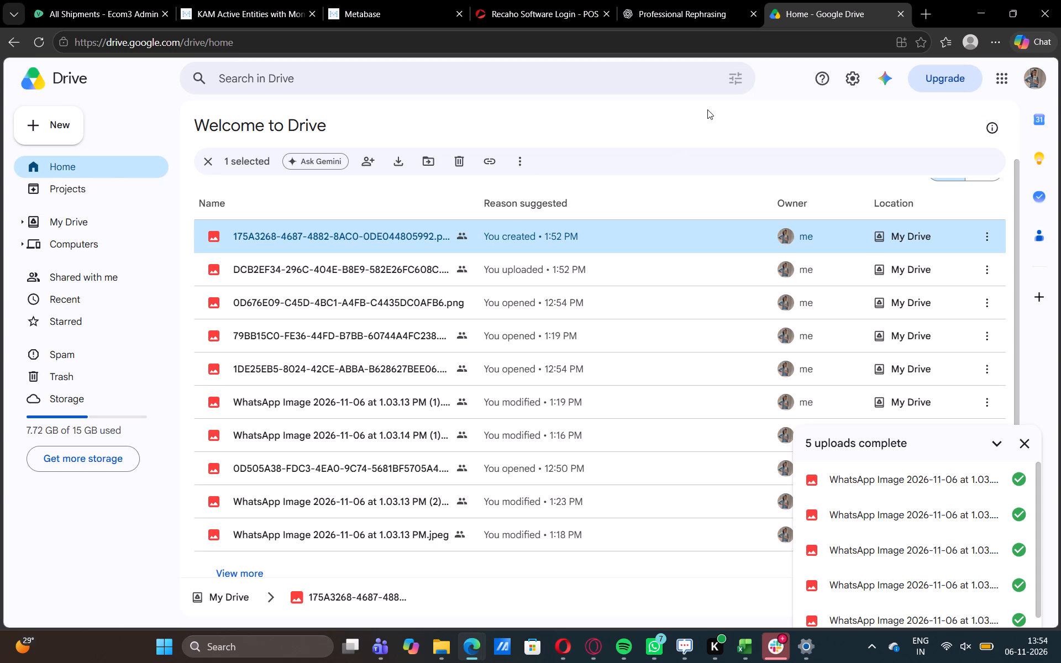
{"action": "left_click", "coordinate": [707, 109]}
{"action": "double_click", "coordinate": [71, 177]}
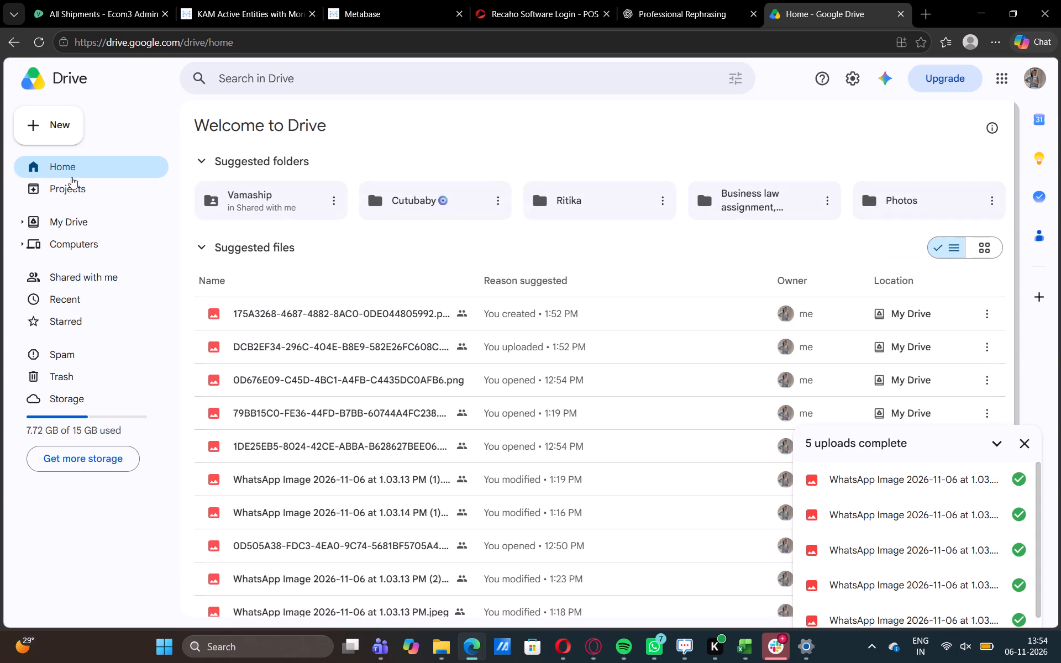
{"action": "double_click", "coordinate": [444, 321]}
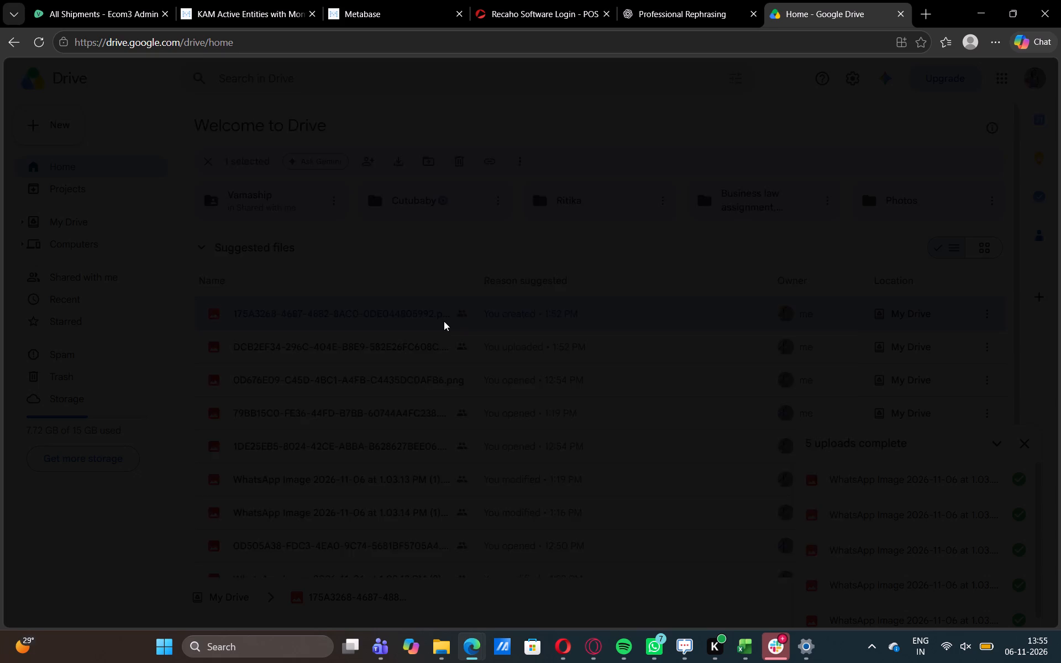
{"action": "left_click", "coordinate": [1023, 342]}
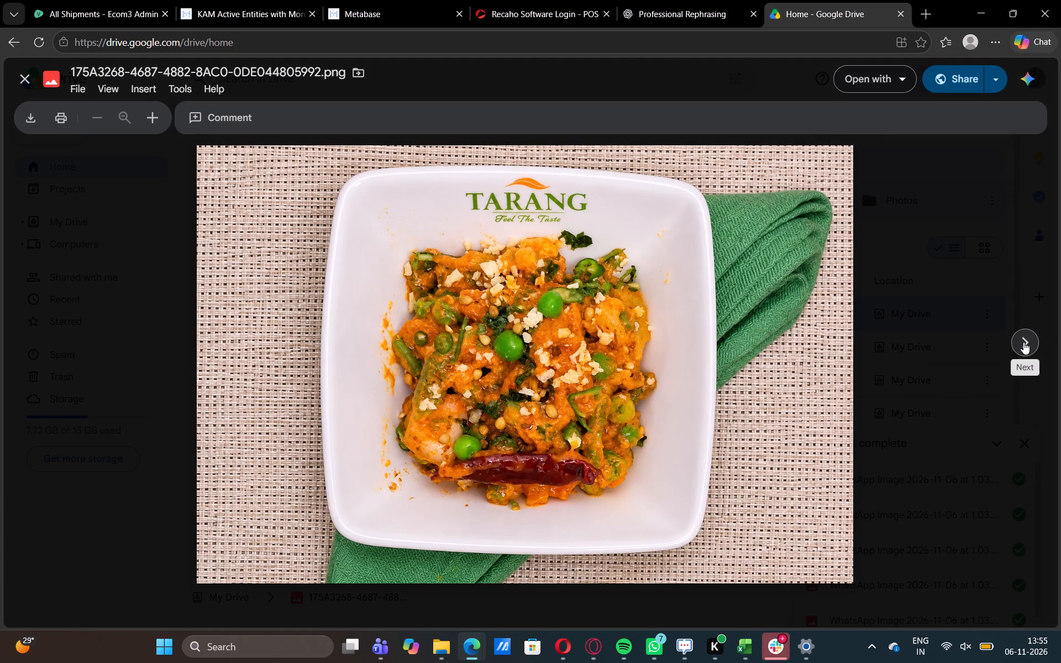
{"action": "left_click", "coordinate": [1023, 342]}
{"action": "left_click", "coordinate": [1023, 342]}
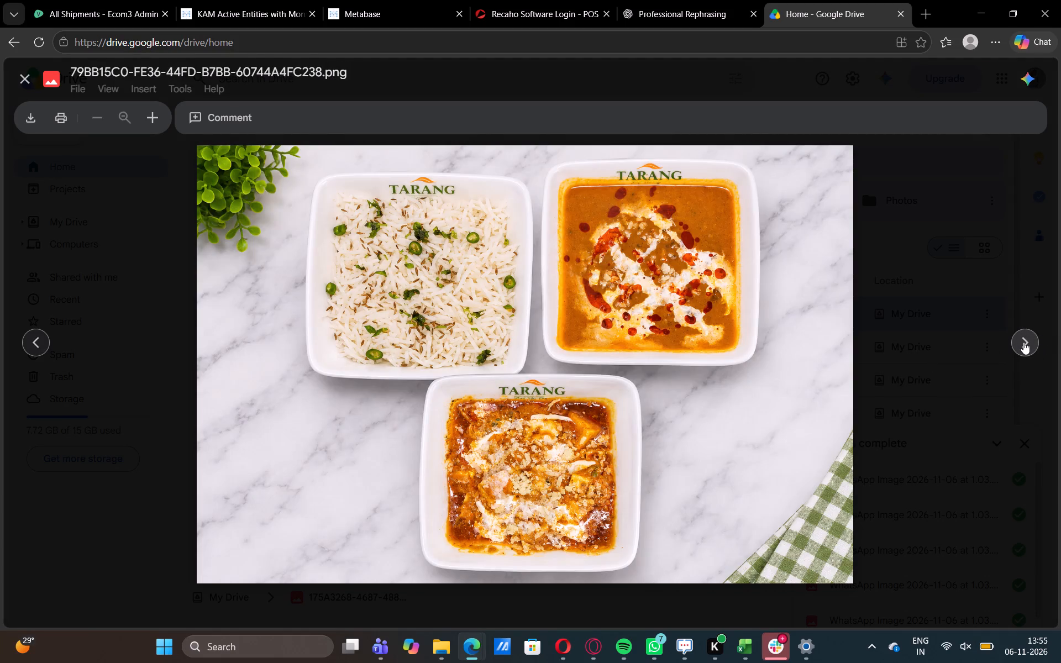
{"action": "left_click", "coordinate": [1023, 342]}
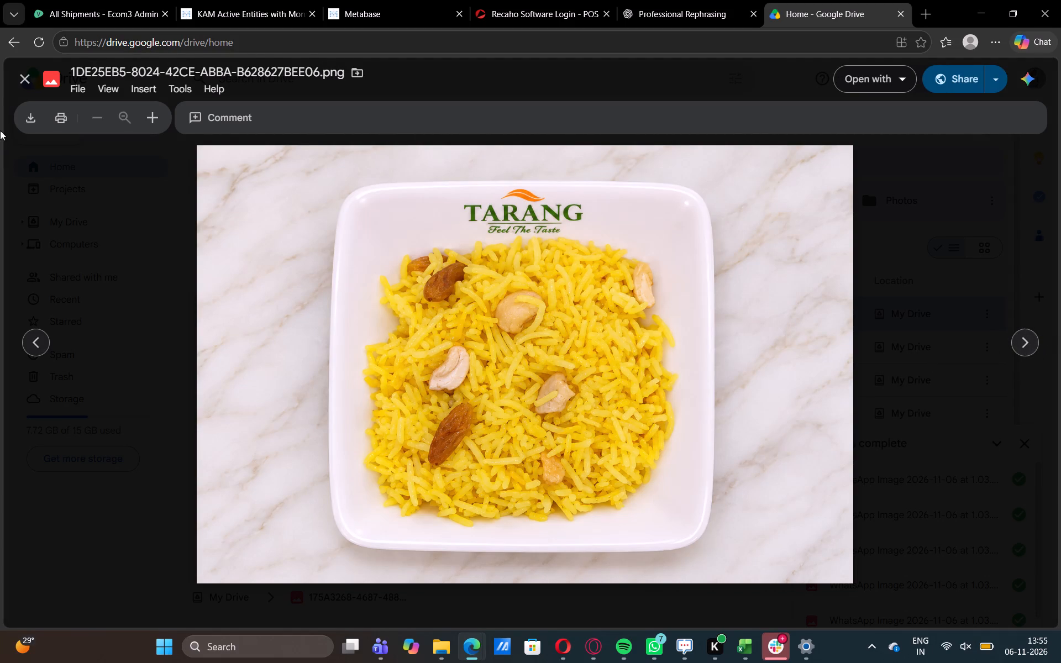
{"action": "left_click", "coordinate": [20, 78]}
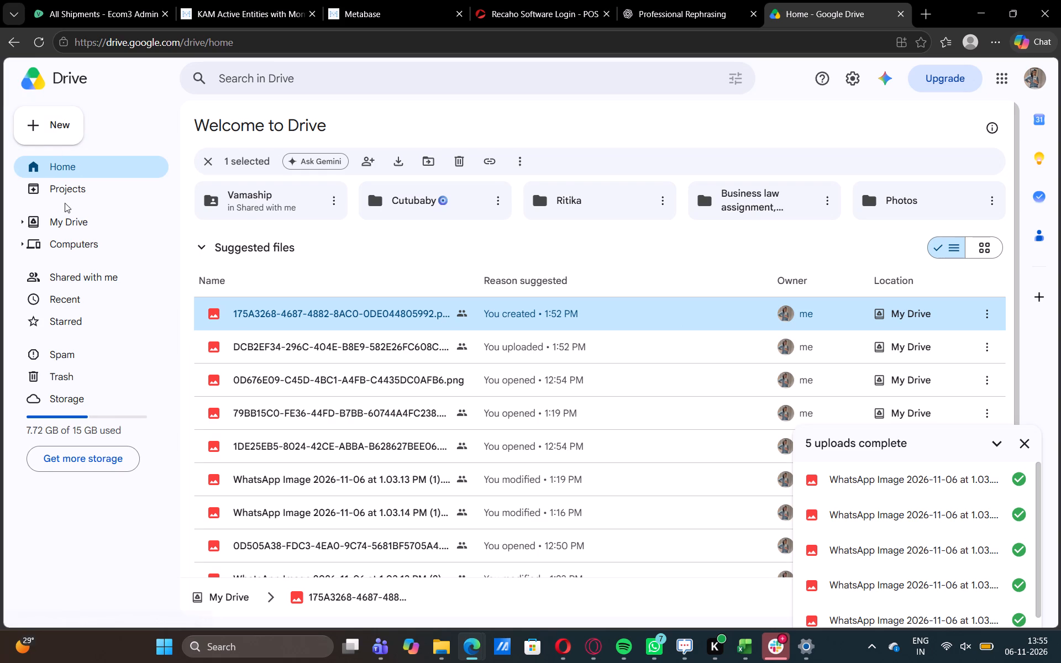
{"action": "double_click", "coordinate": [87, 160]}
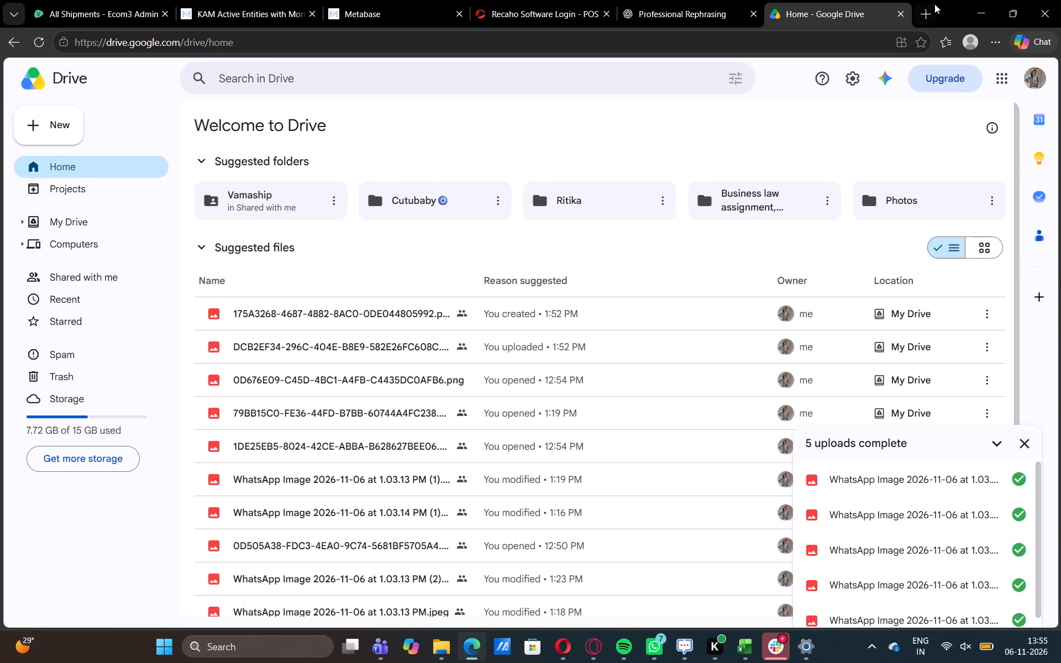
Close the Google Drive page and reopen Drive's Home in a new browser tab.
{"action": "left_click", "coordinate": [900, 13]}
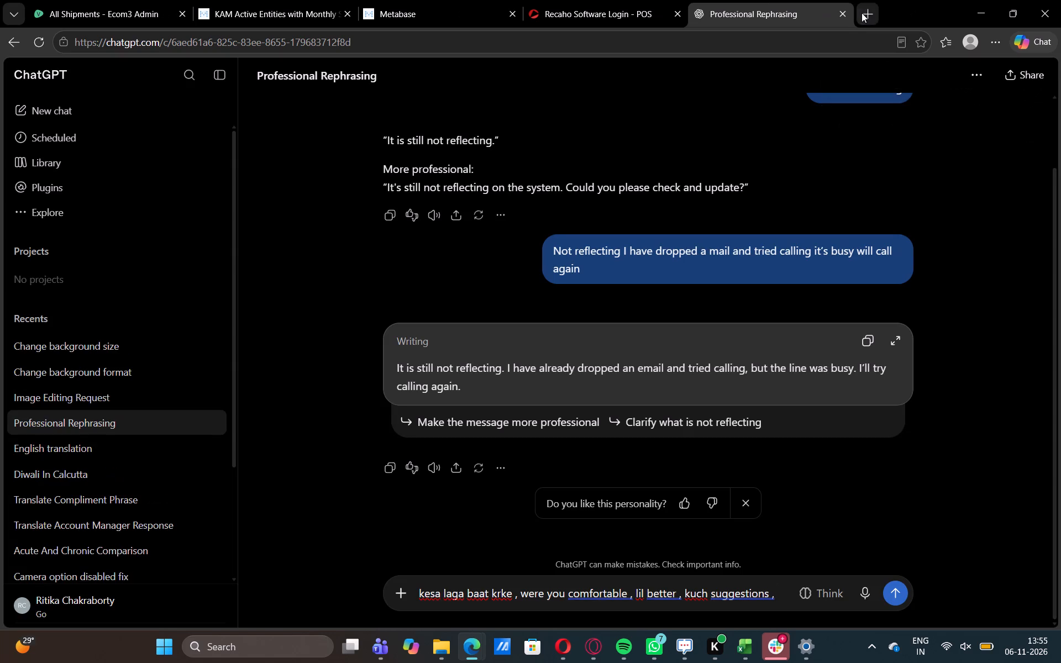
{"action": "left_click", "coordinate": [862, 13]}
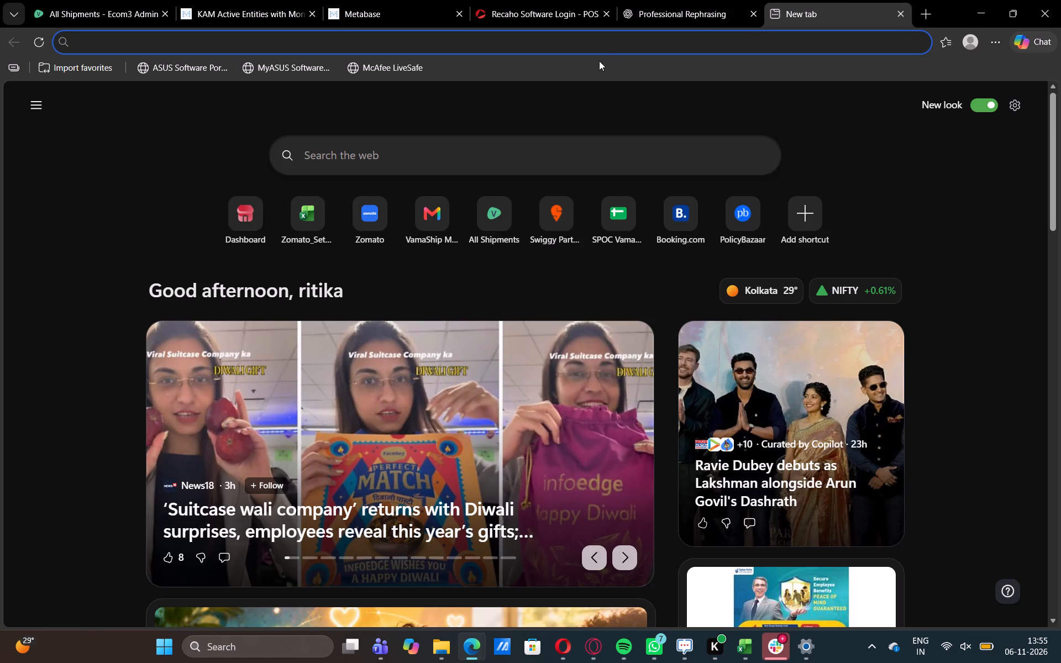
{"action": "type", "text": "dri"}
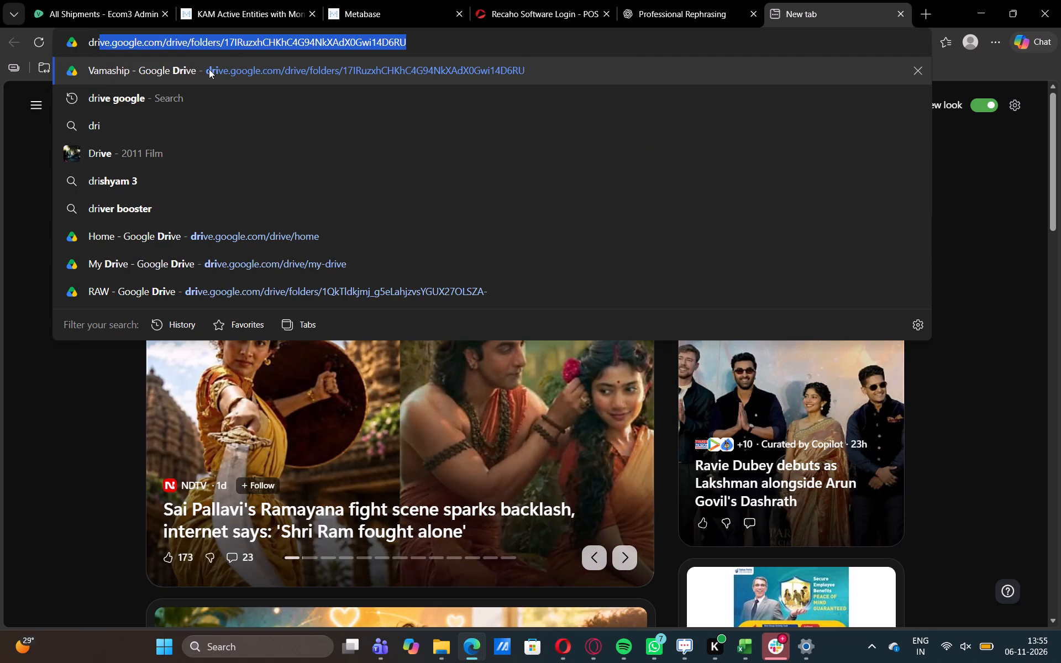
{"action": "left_click", "coordinate": [282, 73]}
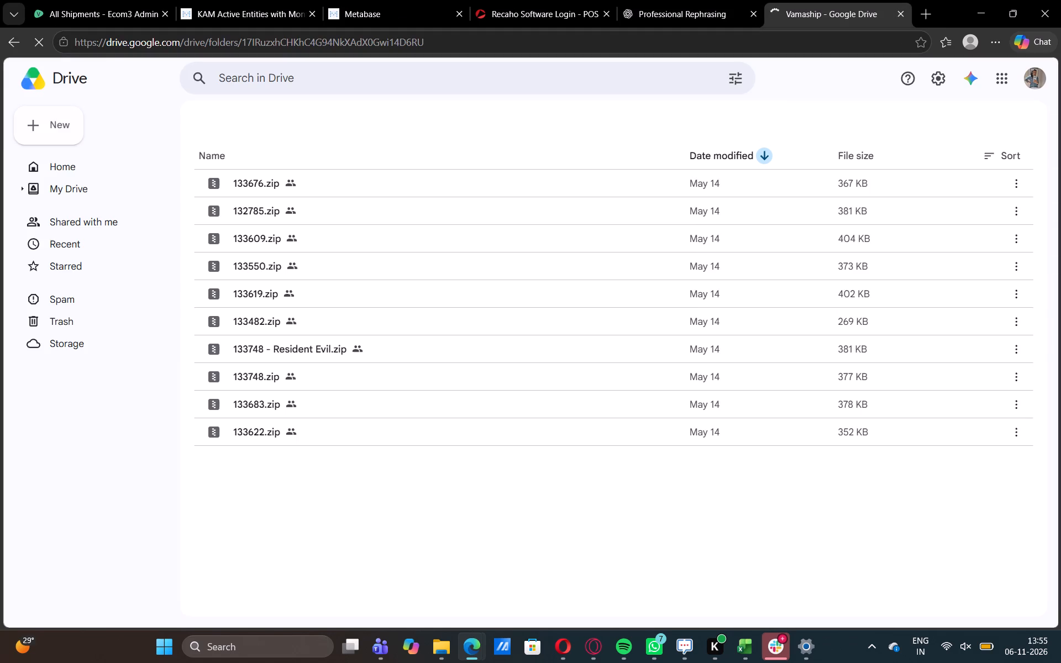
{"action": "double_click", "coordinate": [75, 166]}
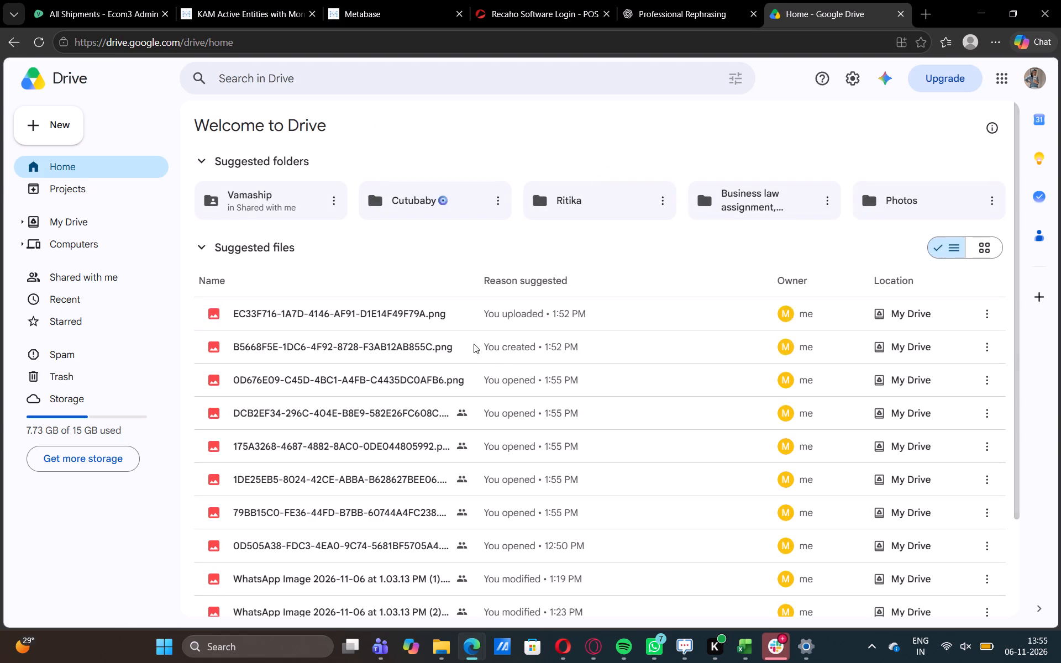
Open the veg biryani and dal makhani image EC33F716-1A7D-4146-AF91-D1E14F49F79A.png and set its general access to Anyone with the link.
{"action": "double_click", "coordinate": [441, 311]}
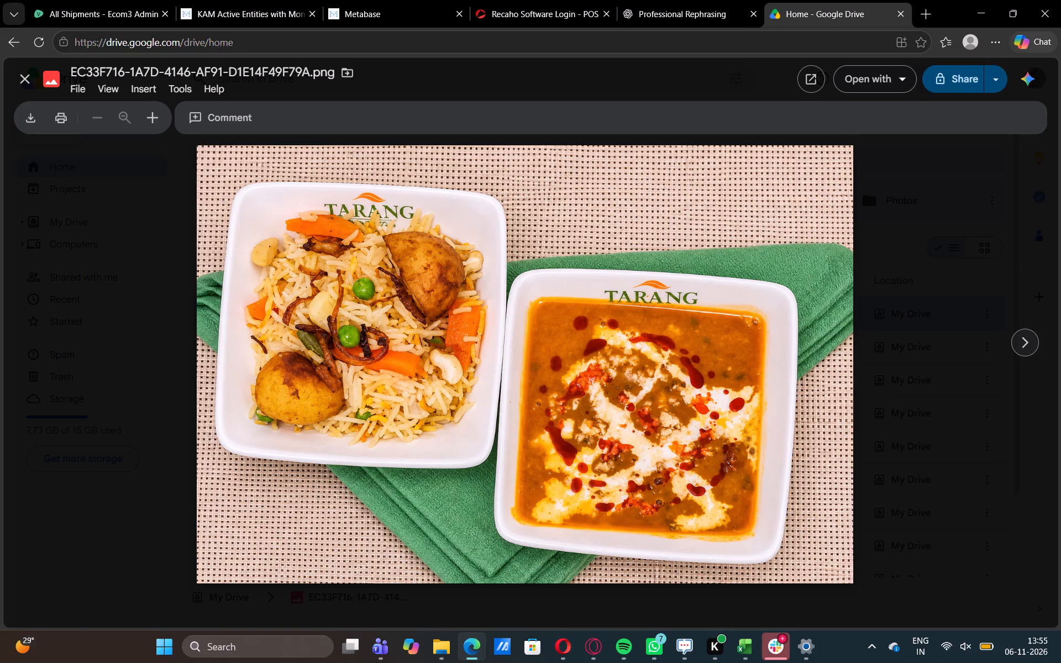
{"action": "left_click", "coordinate": [939, 82]}
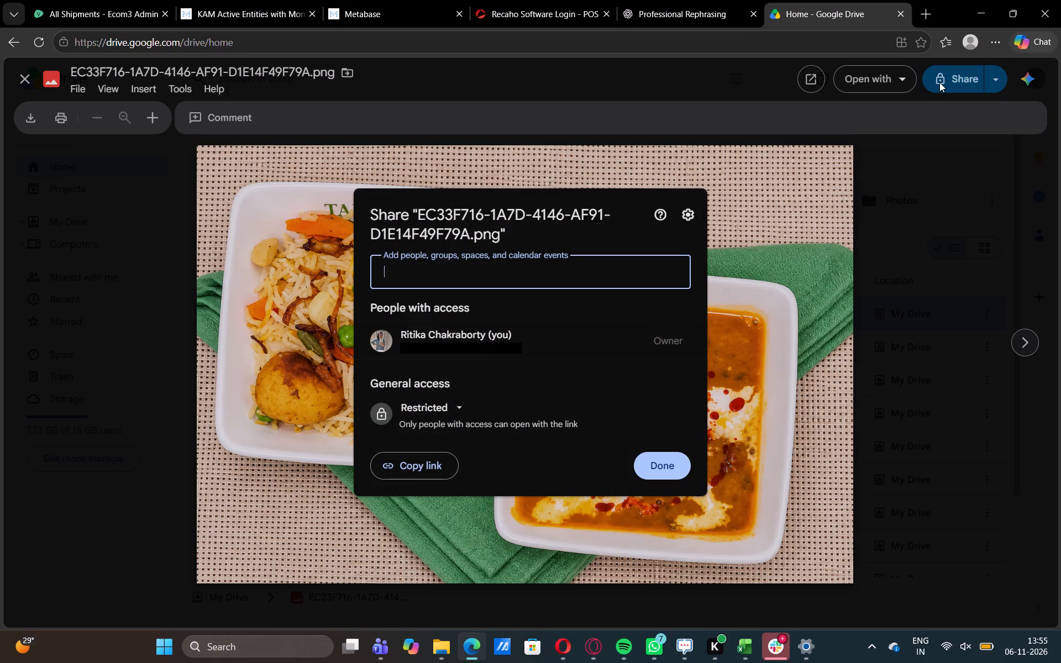
{"action": "left_click", "coordinate": [456, 407]}
{"action": "left_click", "coordinate": [443, 467]}
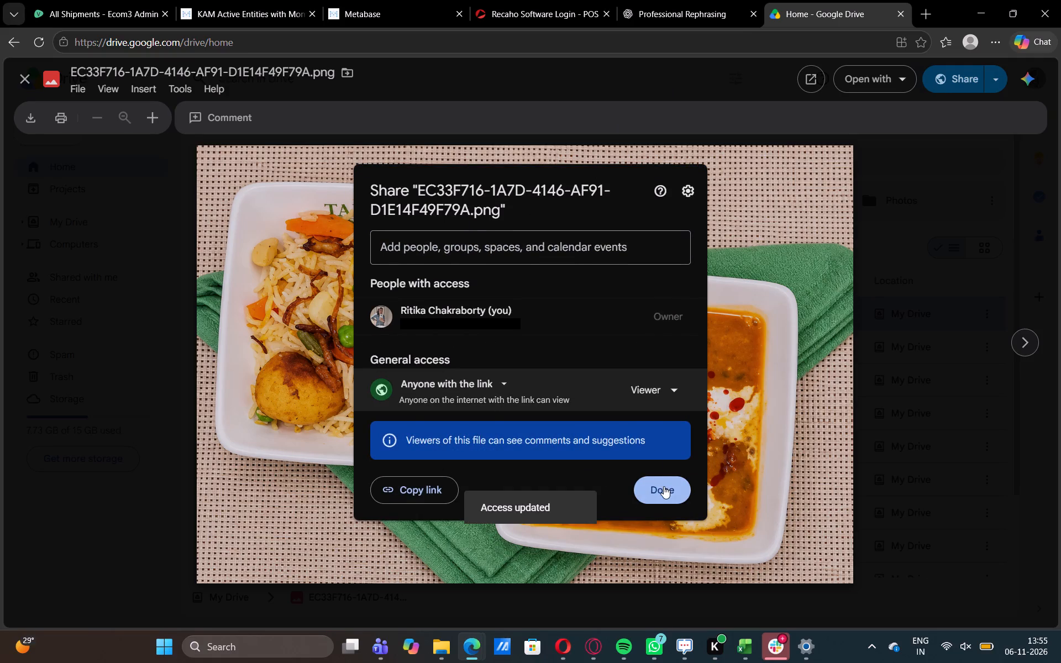
{"action": "left_click", "coordinate": [664, 486]}
Copy the veg biryani and dal makhani image's link and paste it in Excel's links column beside veg biryani, dal makhani.
{"action": "left_click", "coordinate": [993, 75]}
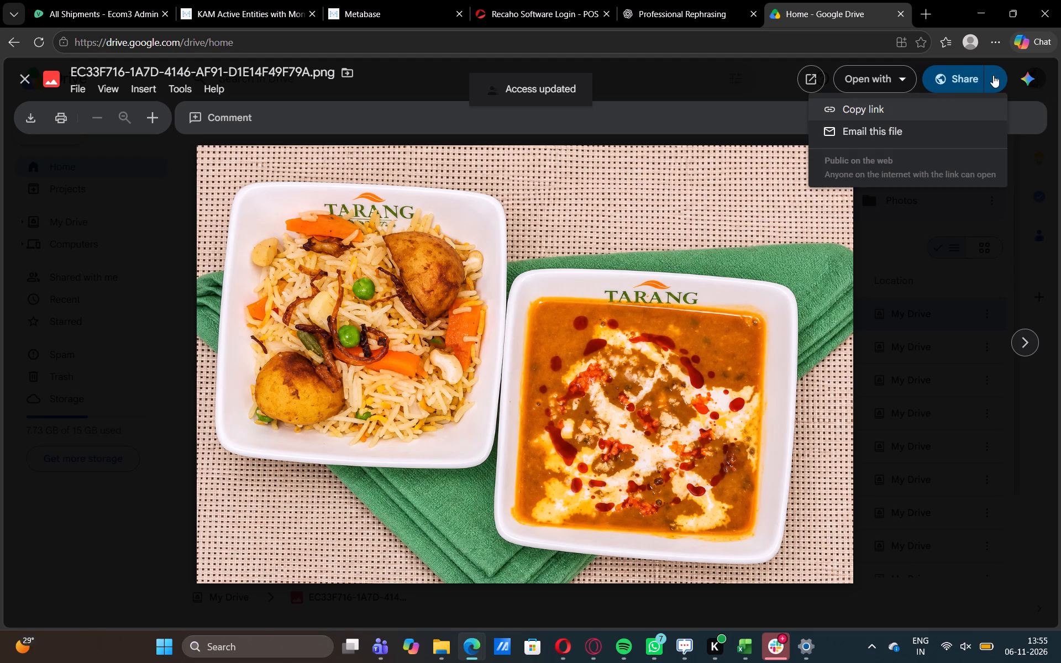
{"action": "left_click", "coordinate": [863, 106]}
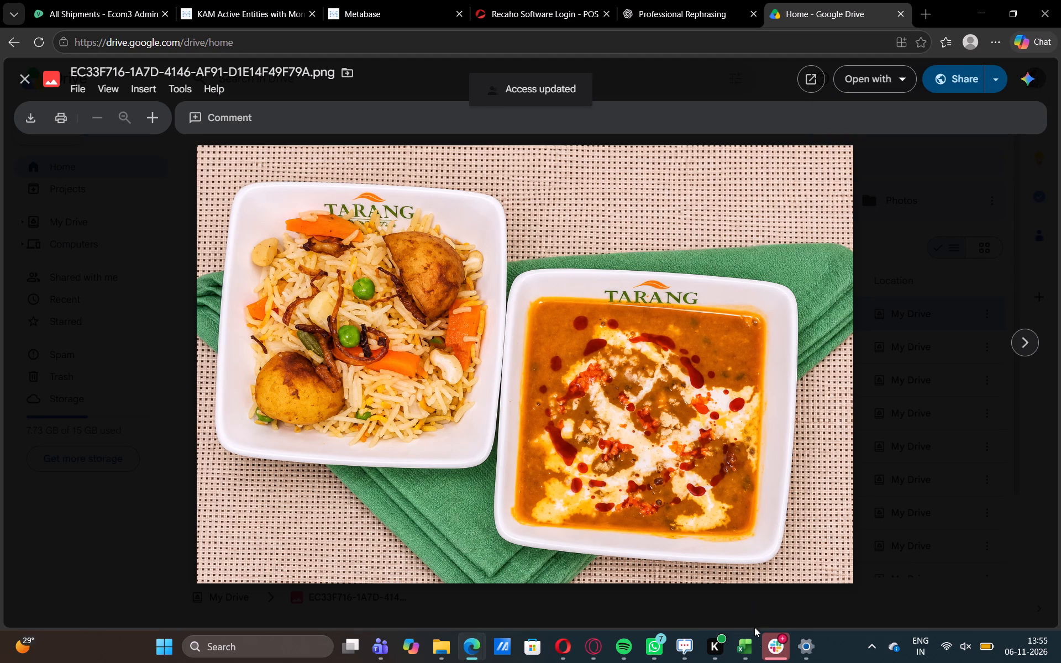
{"action": "left_click", "coordinate": [731, 594]}
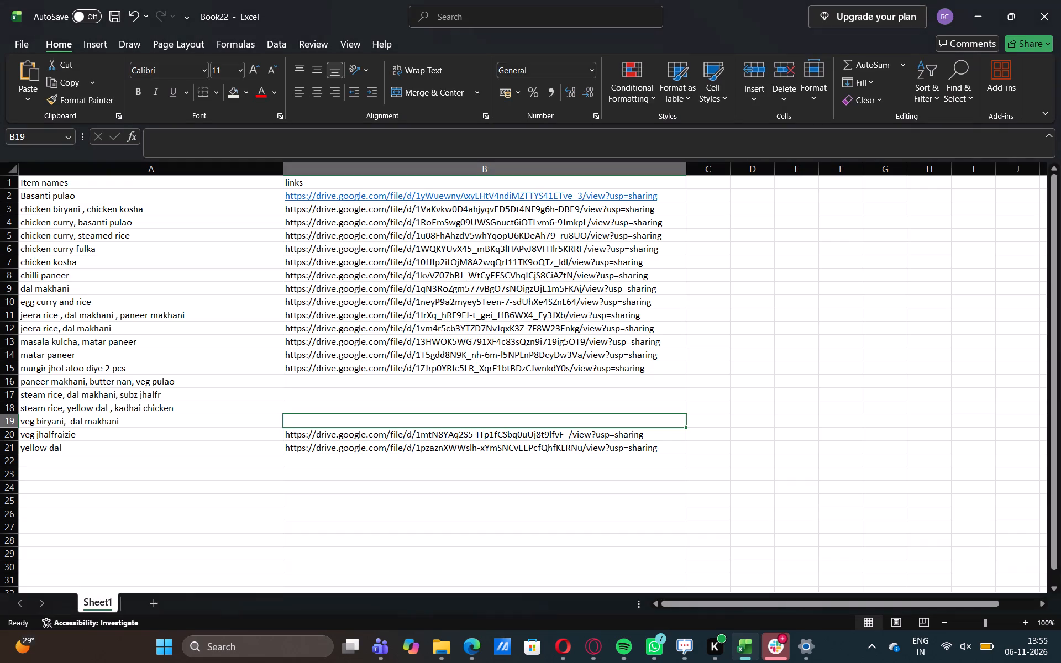
{"action": "key", "text": "ctrl+v"}
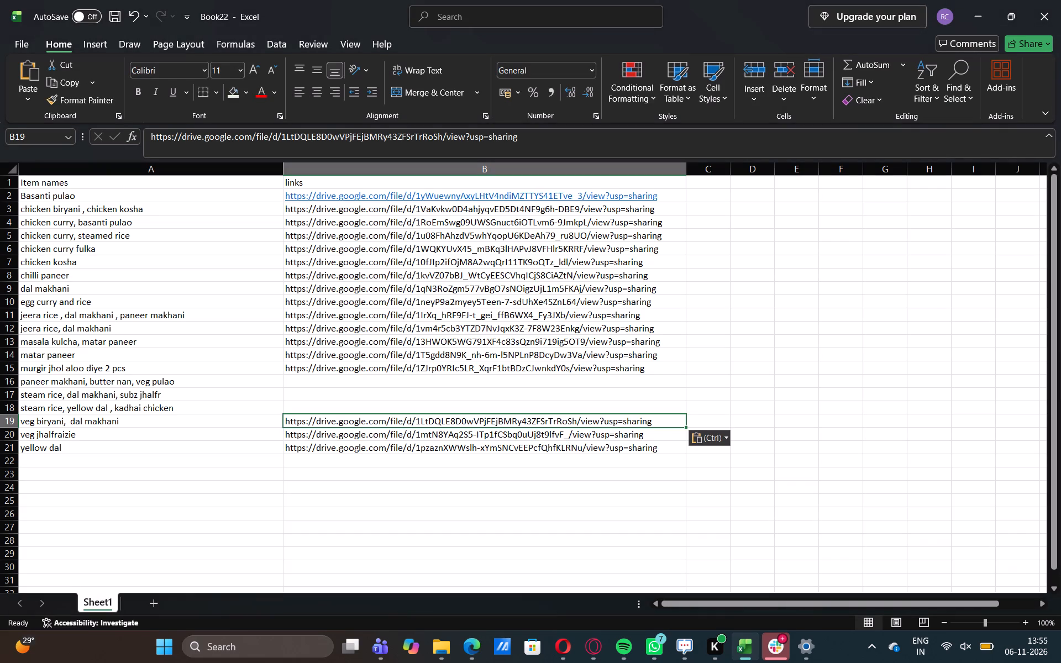
Back in Google Drive, set general access of image B5668F5E-1DC6-4F92-8728-F3AB12AB855C.png to Anyone with the link and copy its link.
{"action": "left_click", "coordinate": [974, 2]}
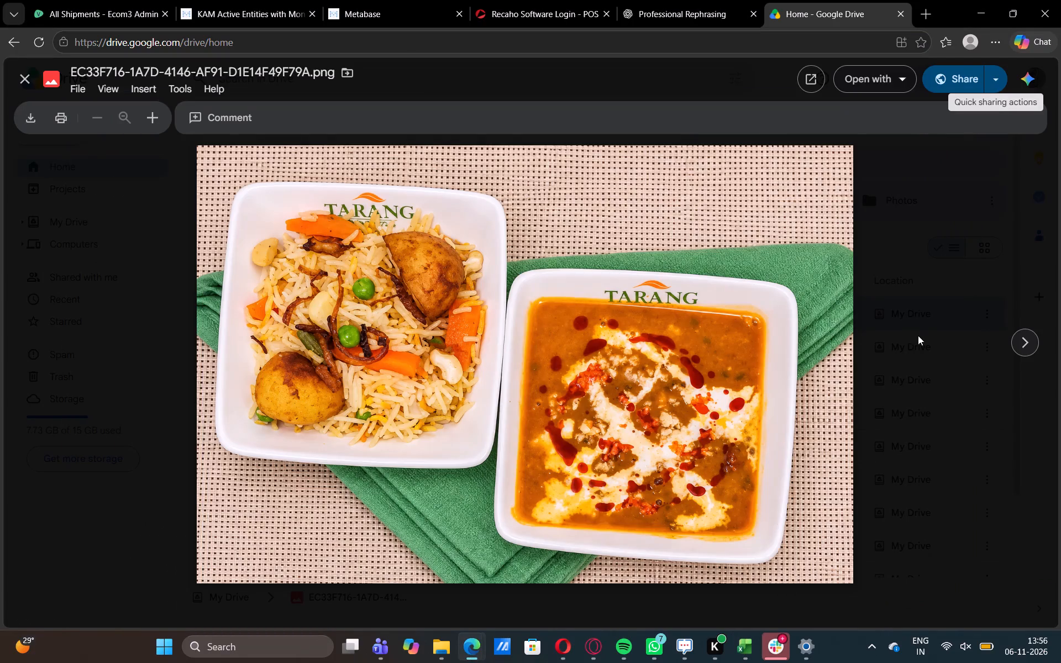
{"action": "left_click", "coordinate": [1028, 345]}
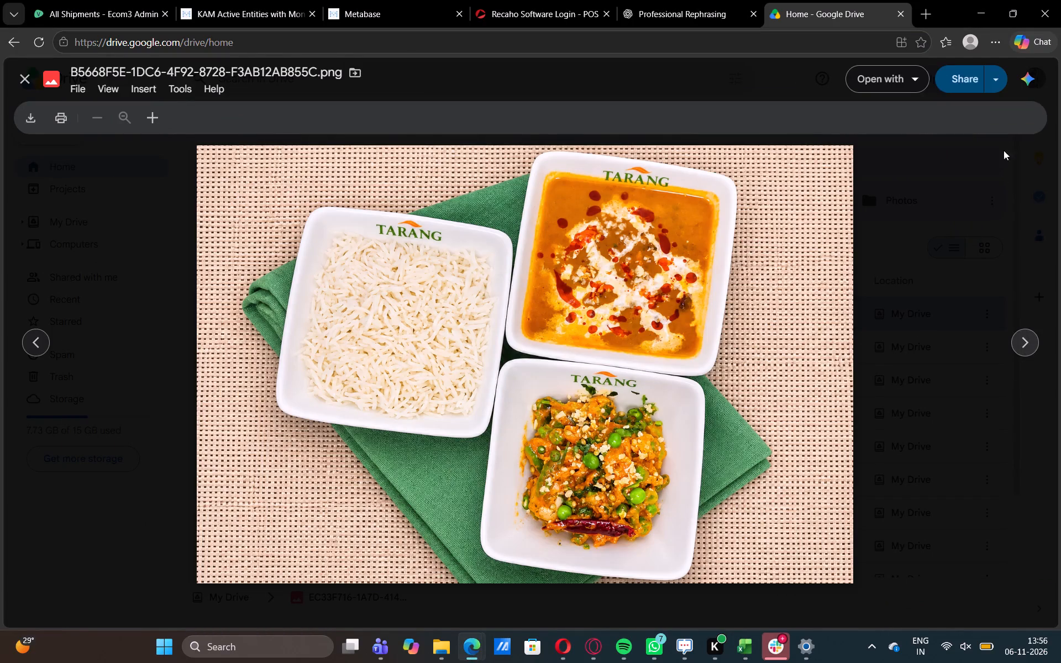
{"action": "left_click", "coordinate": [943, 77]}
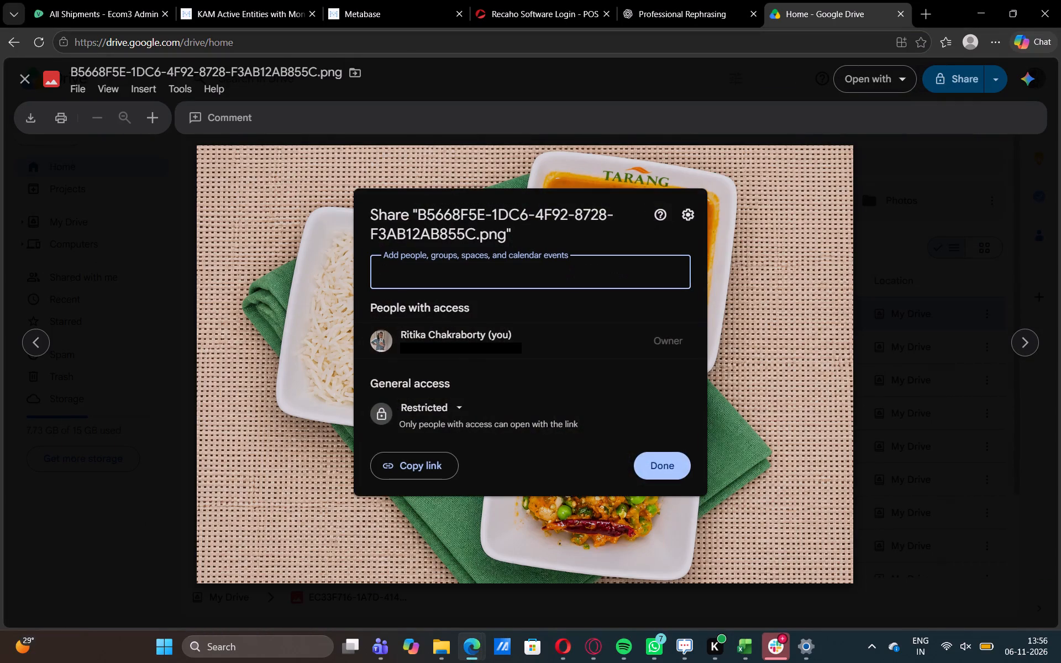
{"action": "left_click", "coordinate": [458, 408]}
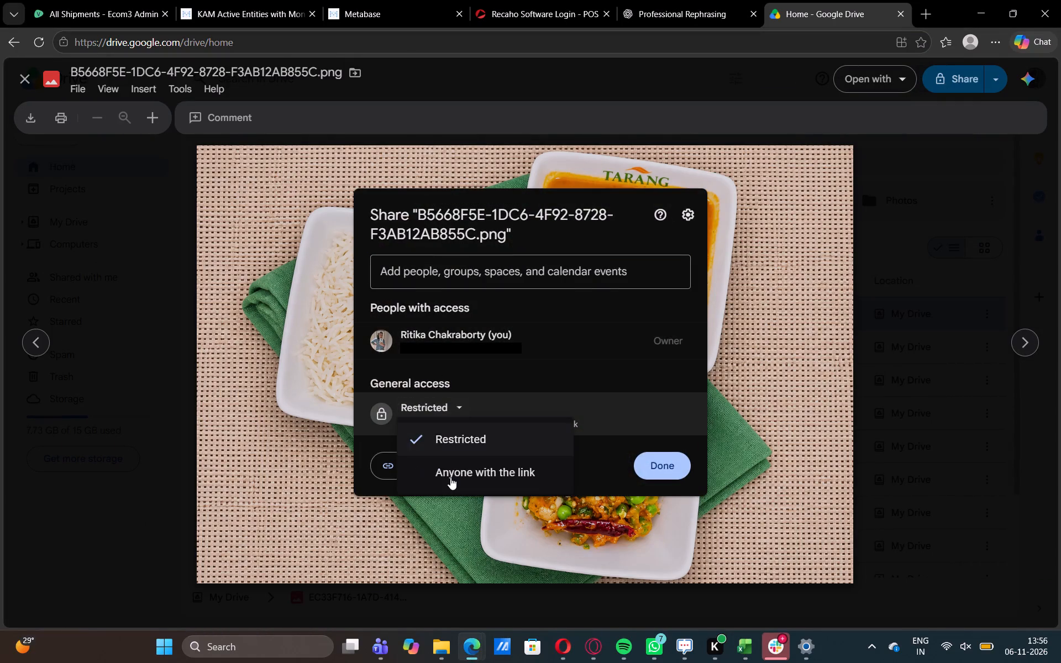
{"action": "left_click", "coordinate": [450, 477]}
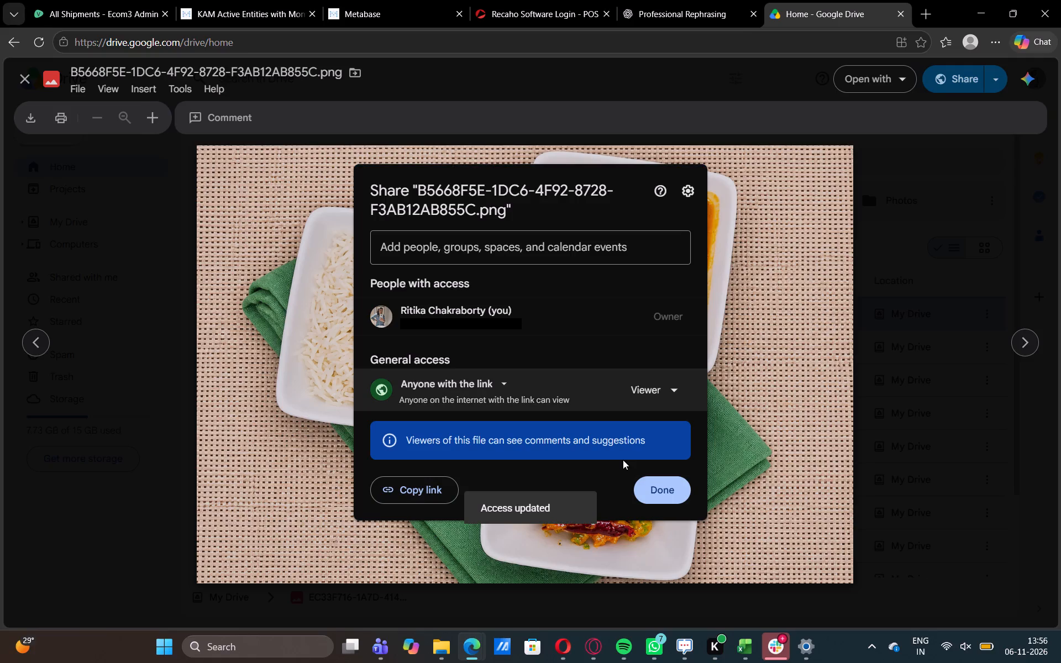
{"action": "left_click", "coordinate": [669, 496]}
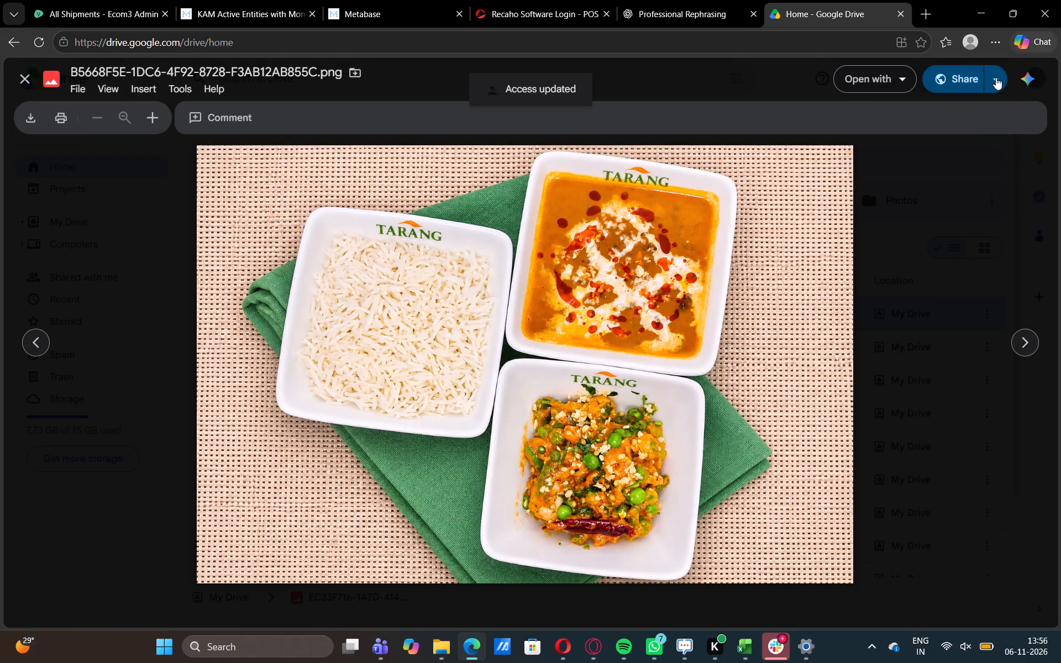
{"action": "left_click", "coordinate": [996, 77]}
{"action": "left_click", "coordinate": [890, 107]}
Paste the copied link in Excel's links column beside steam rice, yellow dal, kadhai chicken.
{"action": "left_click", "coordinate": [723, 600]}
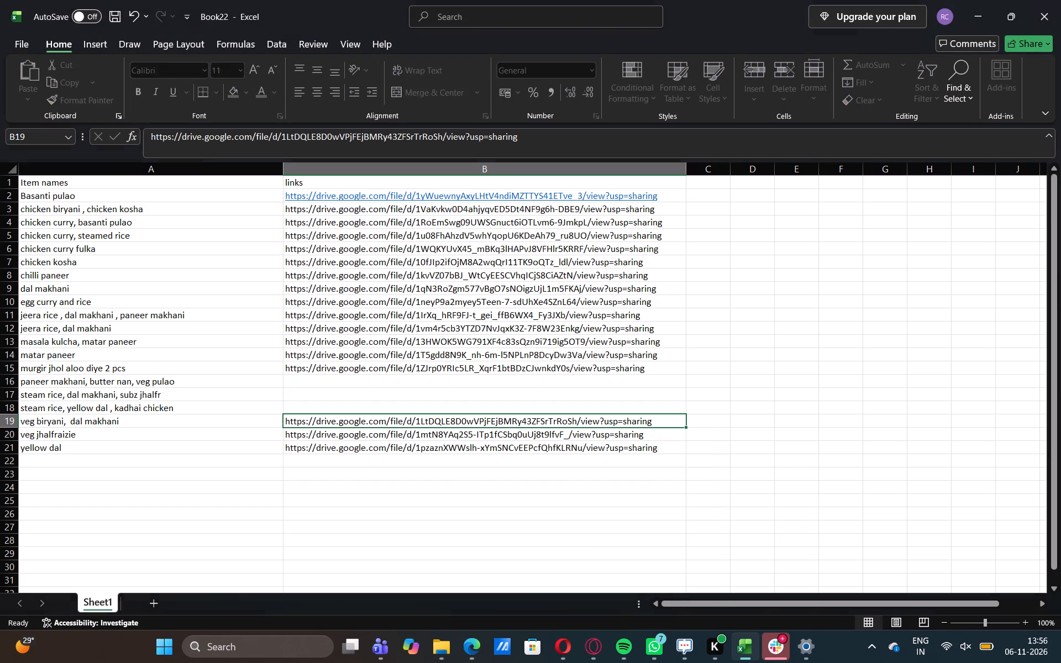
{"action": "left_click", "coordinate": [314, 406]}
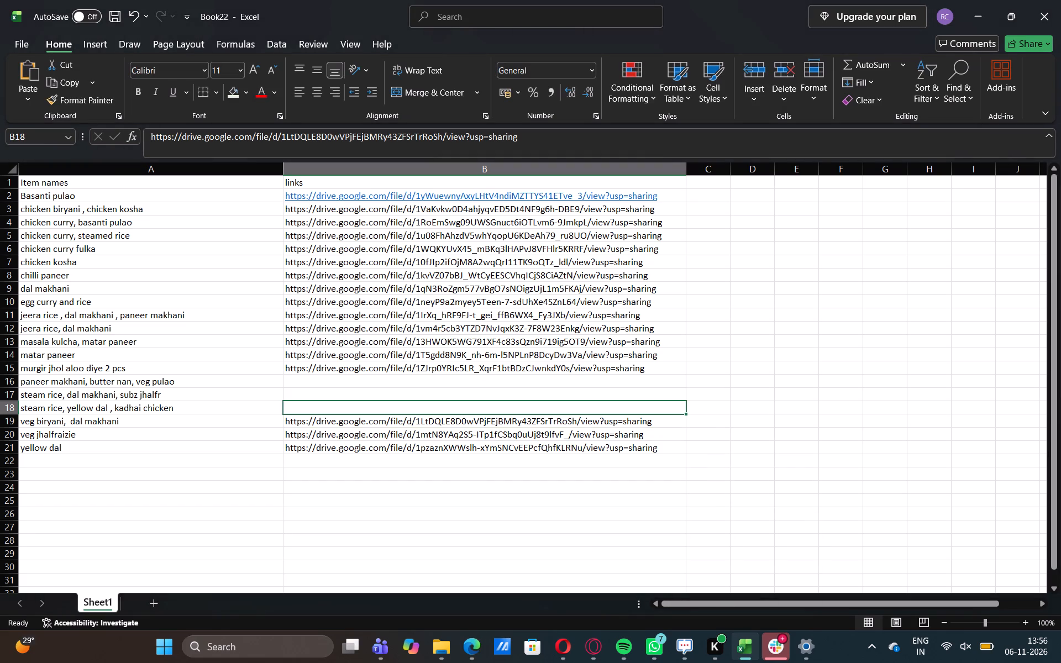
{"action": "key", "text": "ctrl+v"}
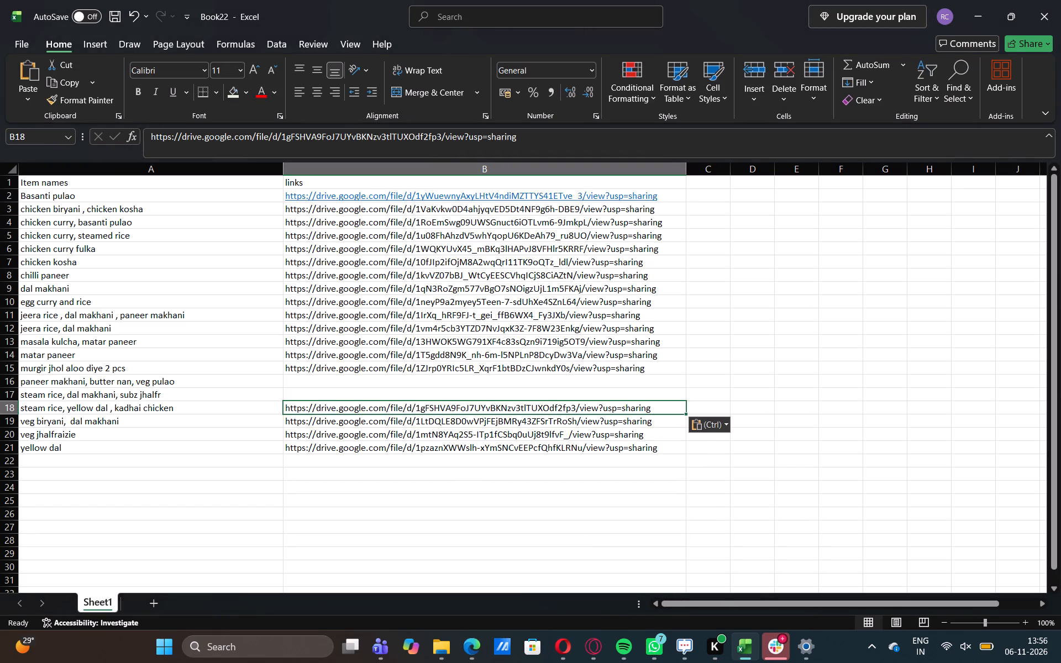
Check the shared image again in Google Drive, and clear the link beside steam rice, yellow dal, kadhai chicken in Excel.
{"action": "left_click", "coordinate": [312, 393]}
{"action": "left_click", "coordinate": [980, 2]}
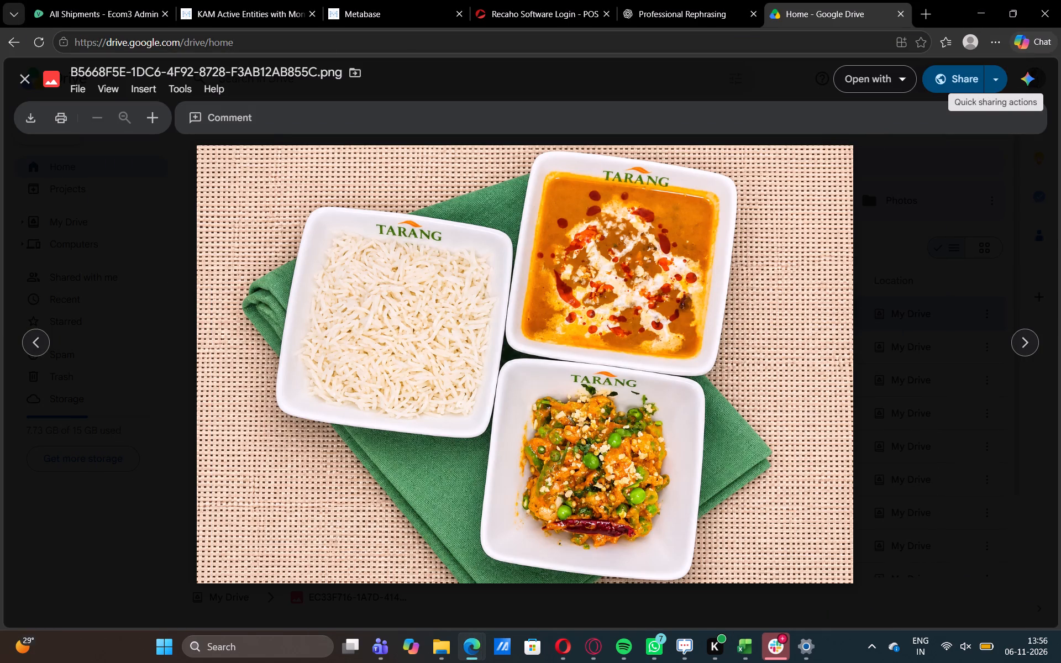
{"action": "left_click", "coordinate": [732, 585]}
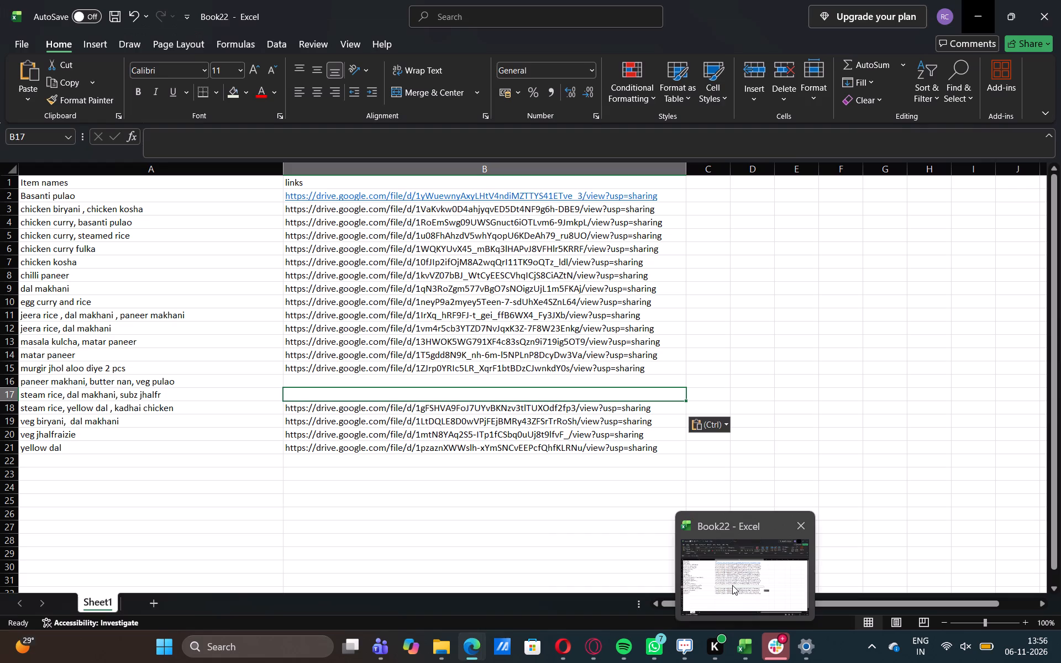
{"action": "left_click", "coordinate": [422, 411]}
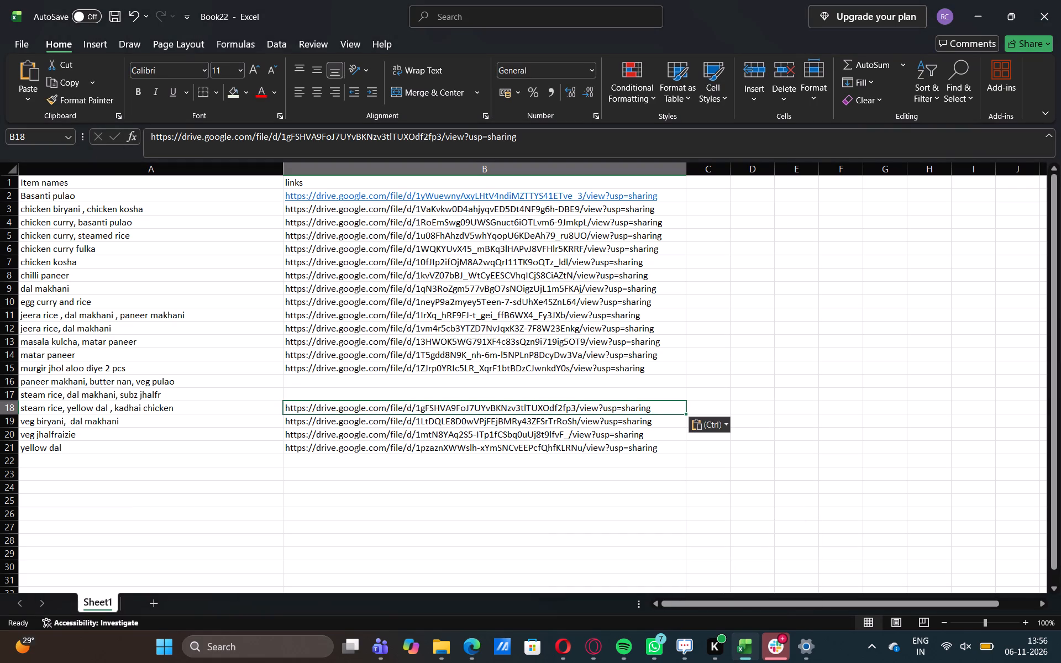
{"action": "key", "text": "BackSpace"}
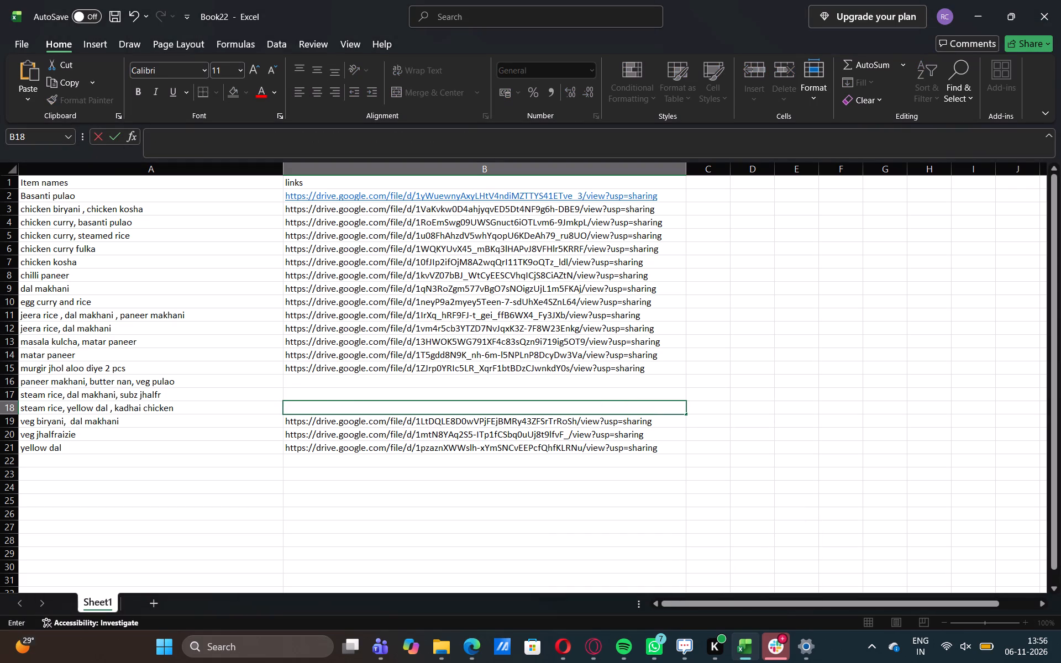
Paste the copied image link in the links column beside steam rice, dal makhani, subz jhalfr.
{"action": "left_click", "coordinate": [395, 390]}
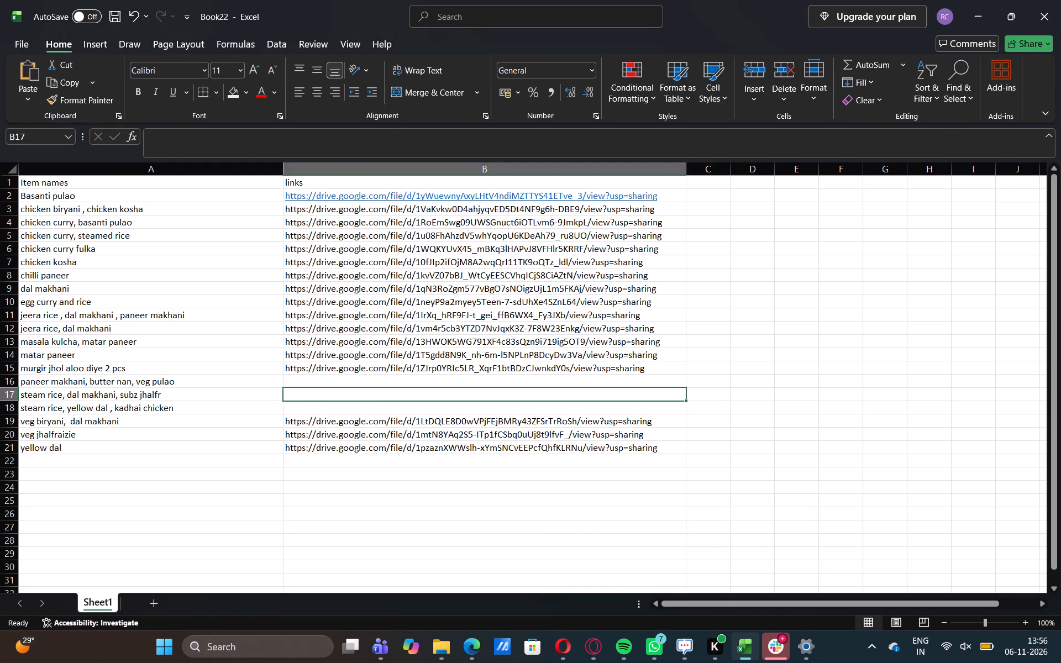
{"action": "left_click", "coordinate": [390, 417]}
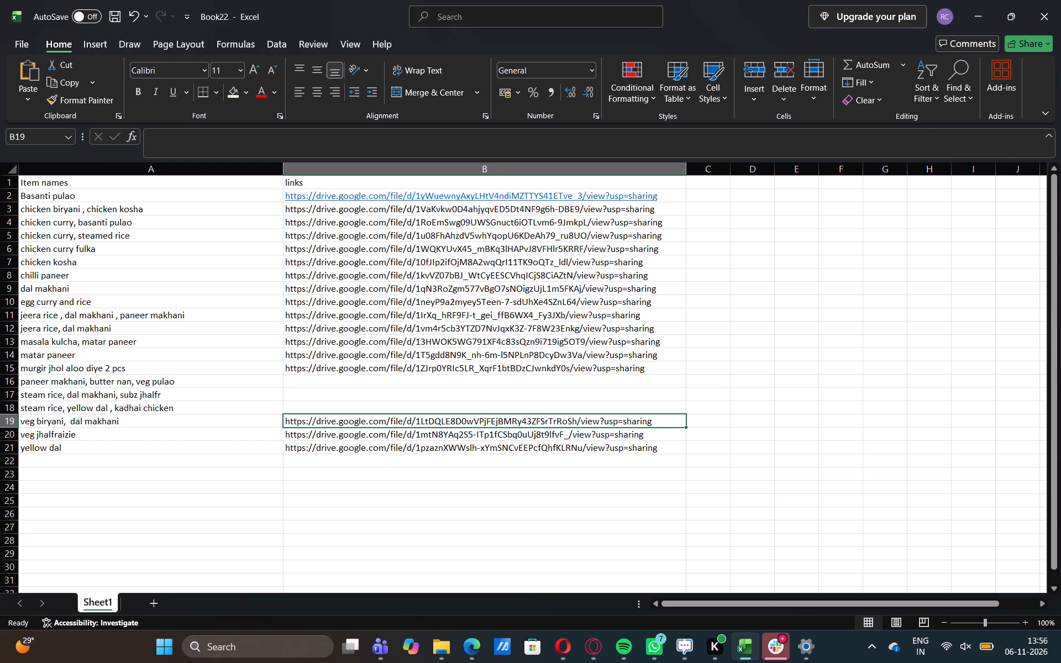
{"action": "left_click", "coordinate": [371, 397]}
{"action": "key", "text": "ctrl+v"}
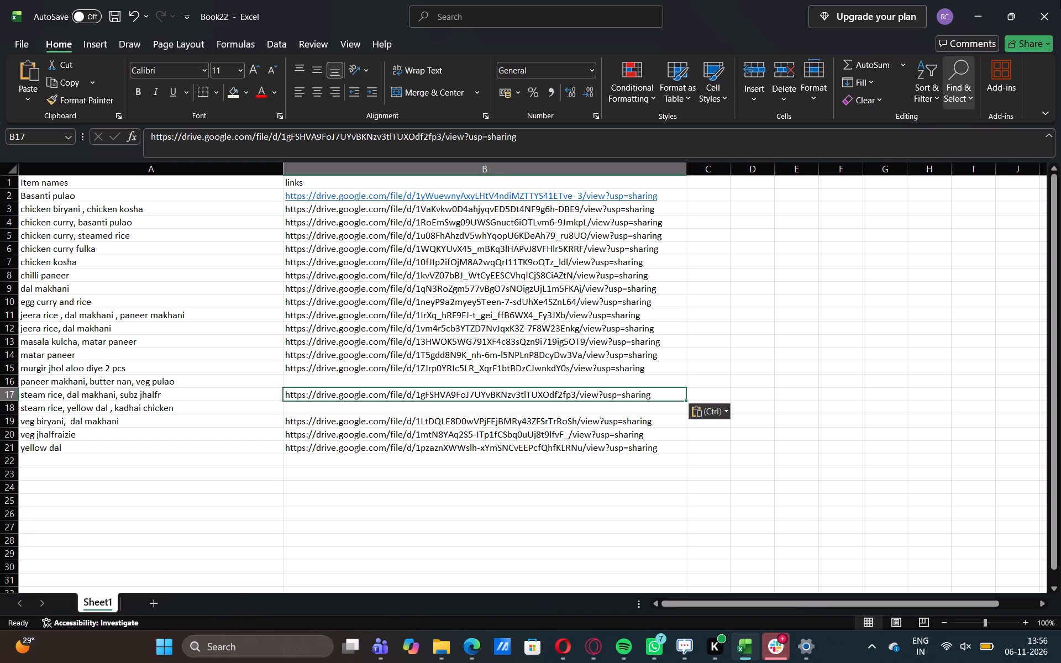
Switch to Google Drive, look through the images next to the shared one, and close the image preview.
{"action": "left_click", "coordinate": [973, 6]}
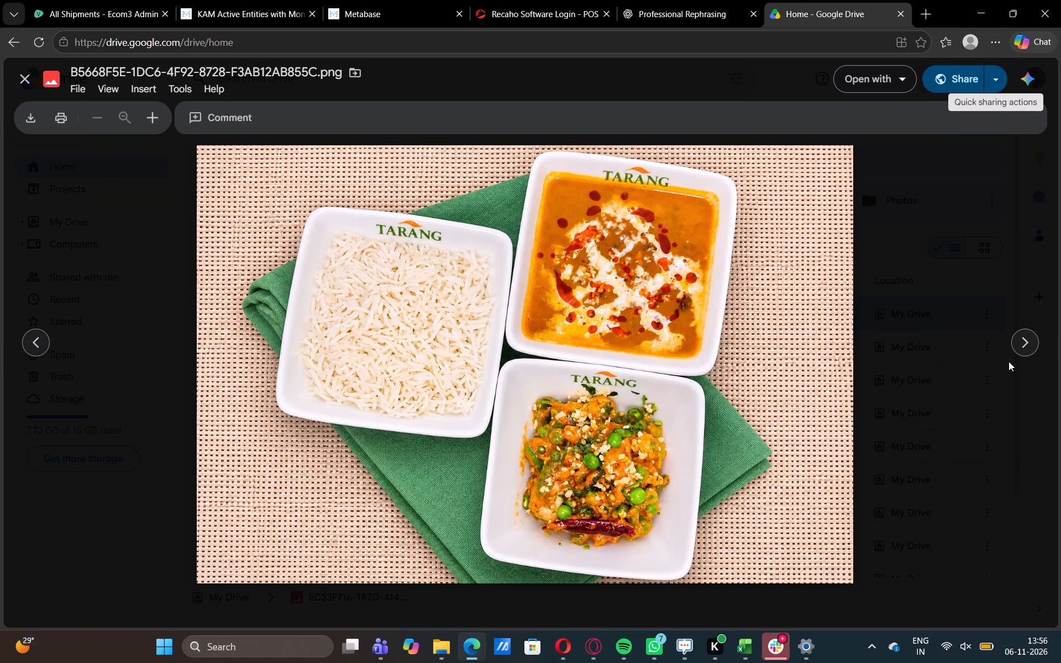
{"action": "left_click", "coordinate": [1026, 331]}
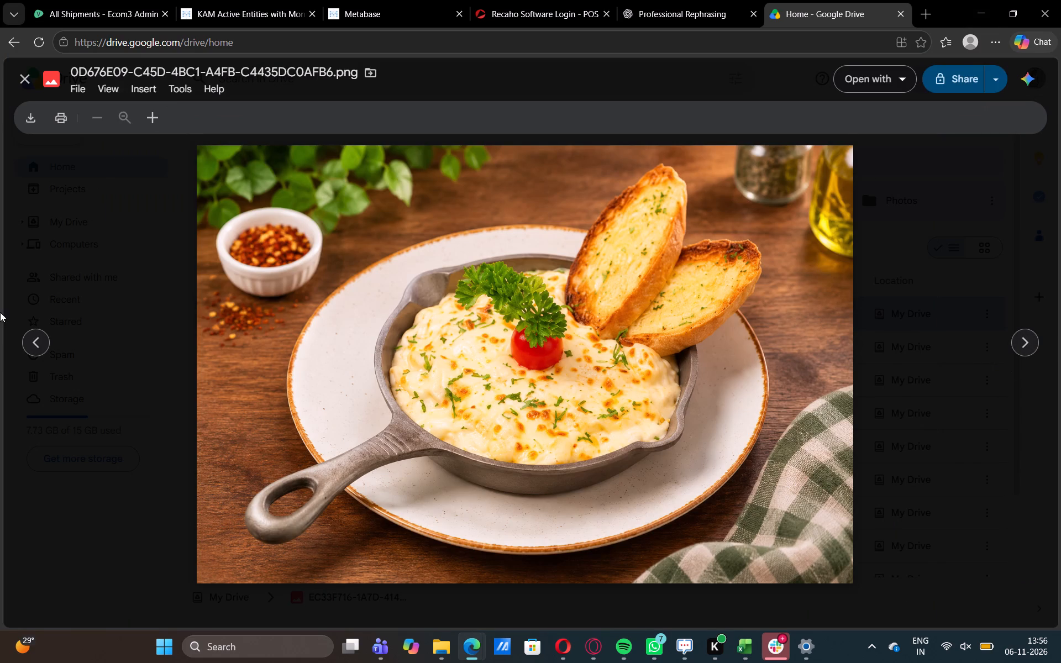
{"action": "left_click", "coordinate": [30, 336]}
{"action": "left_click", "coordinate": [30, 336]}
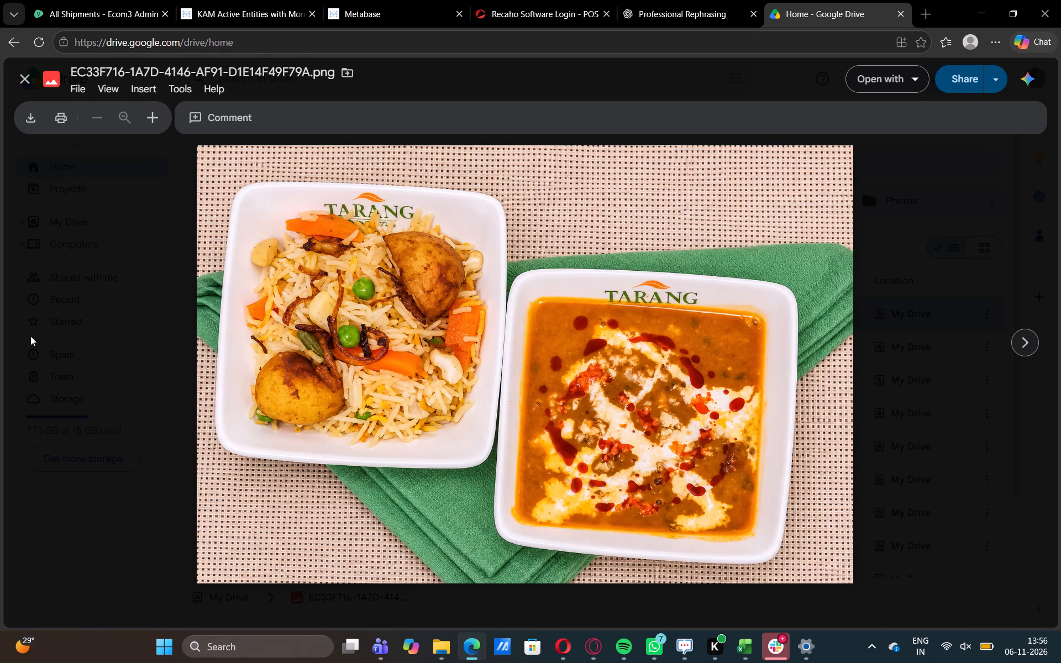
{"action": "left_click", "coordinate": [30, 336]}
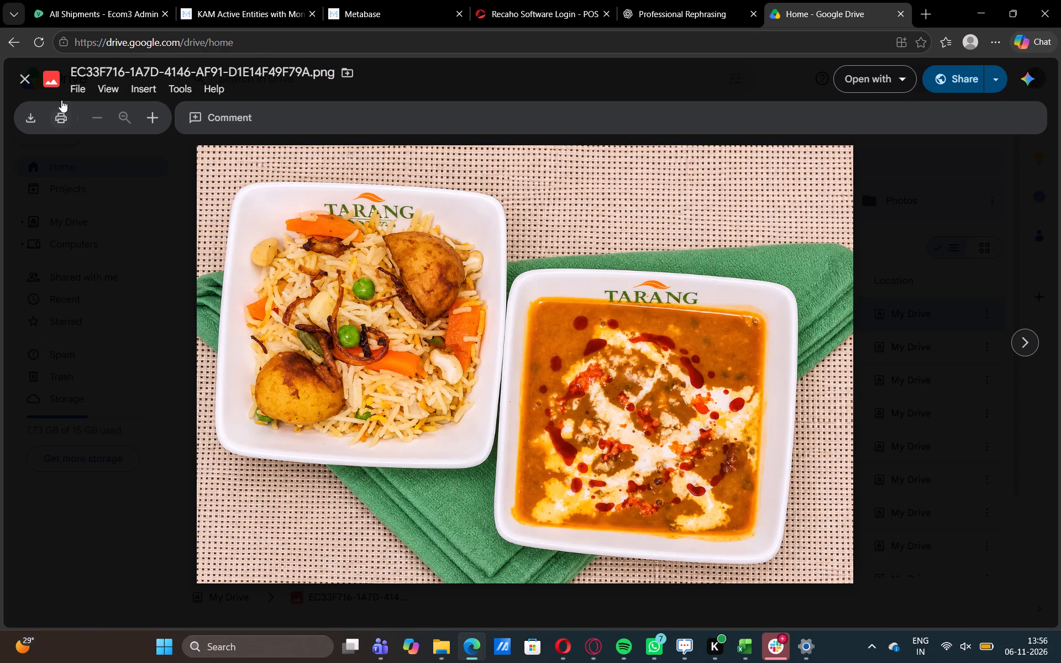
{"action": "left_click", "coordinate": [22, 77]}
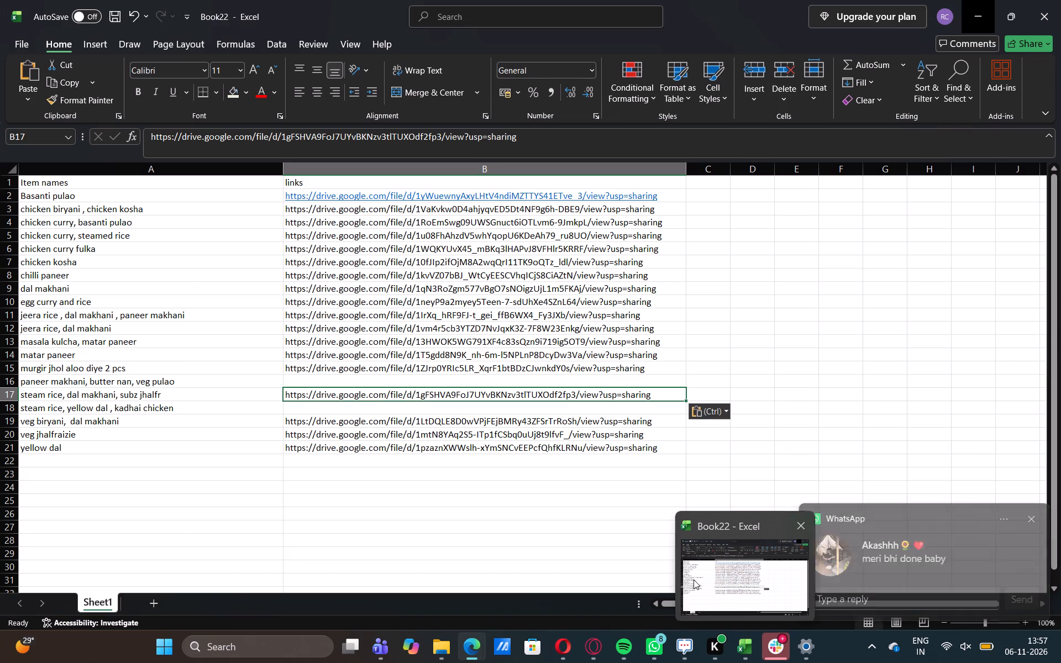
Switch back to the Book22 workbook in Excel to review the links column beside the item names.
{"action": "left_click", "coordinate": [694, 580]}
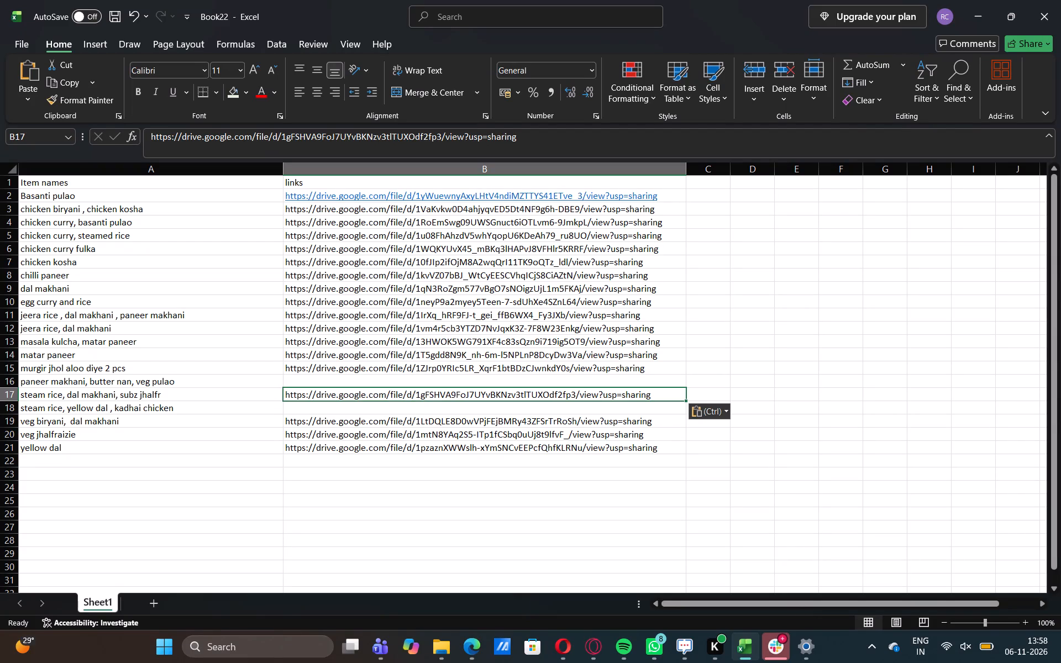
In Excel, turn the pasted link beside steam rice, dal makhani, subz jhalfr into a clickable hyperlink.
{"action": "left_click", "coordinate": [94, 396]}
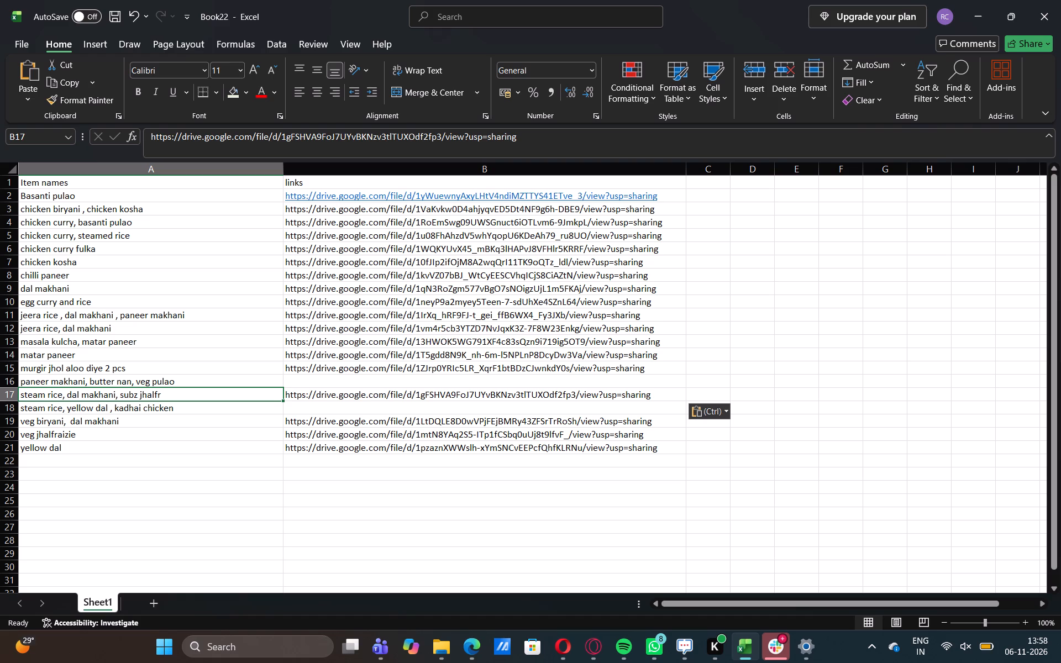
{"action": "left_click", "coordinate": [356, 395]}
{"action": "double_click", "coordinate": [356, 395]}
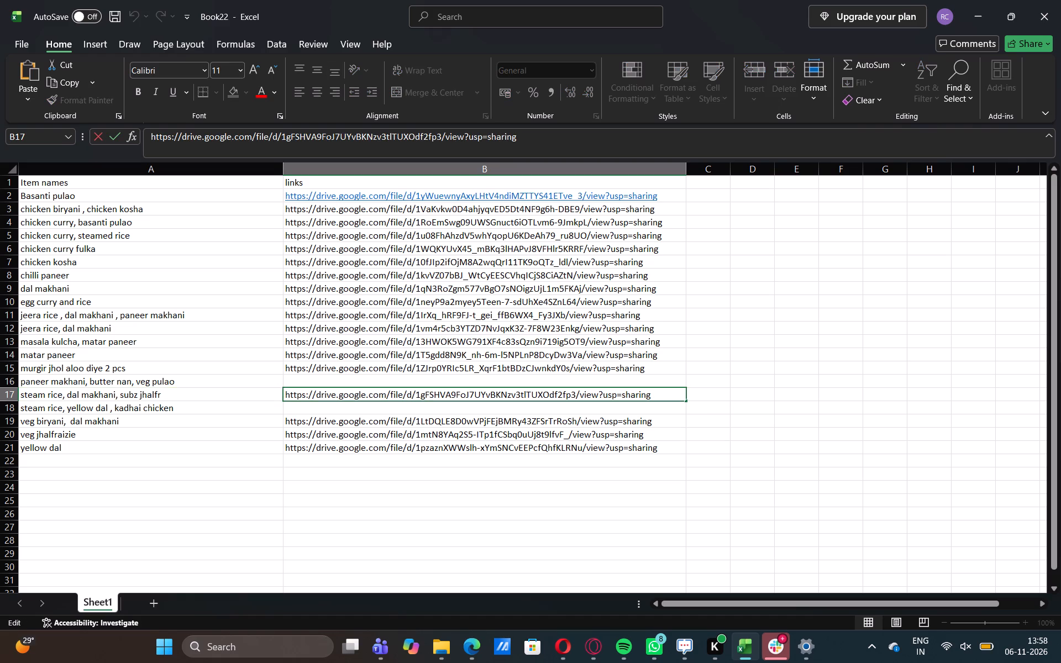
{"action": "left_click", "coordinate": [662, 413]}
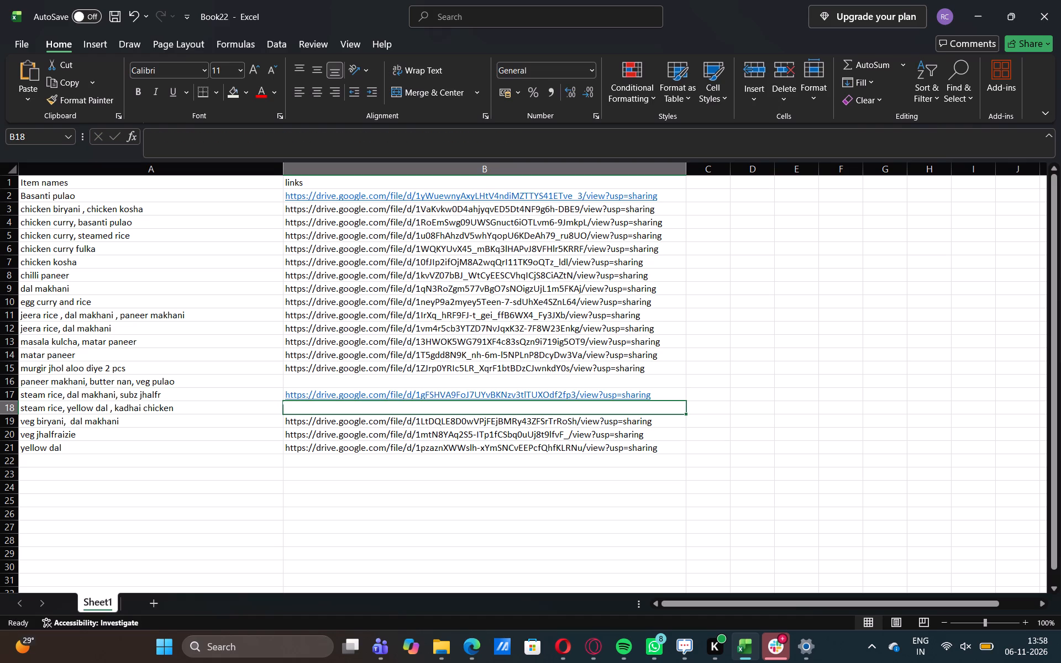
Open the hyperlink beside steam rice, dal makhani, subz jhalfr to check its image, and return to Excel.
{"action": "left_click", "coordinate": [595, 392]}
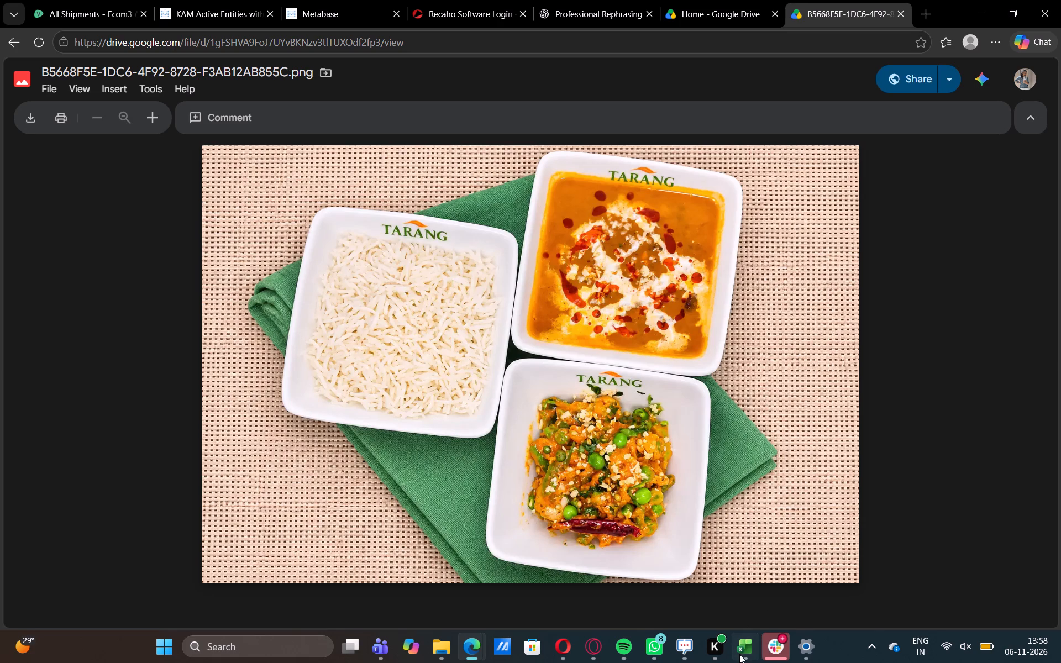
{"action": "left_click", "coordinate": [712, 590]}
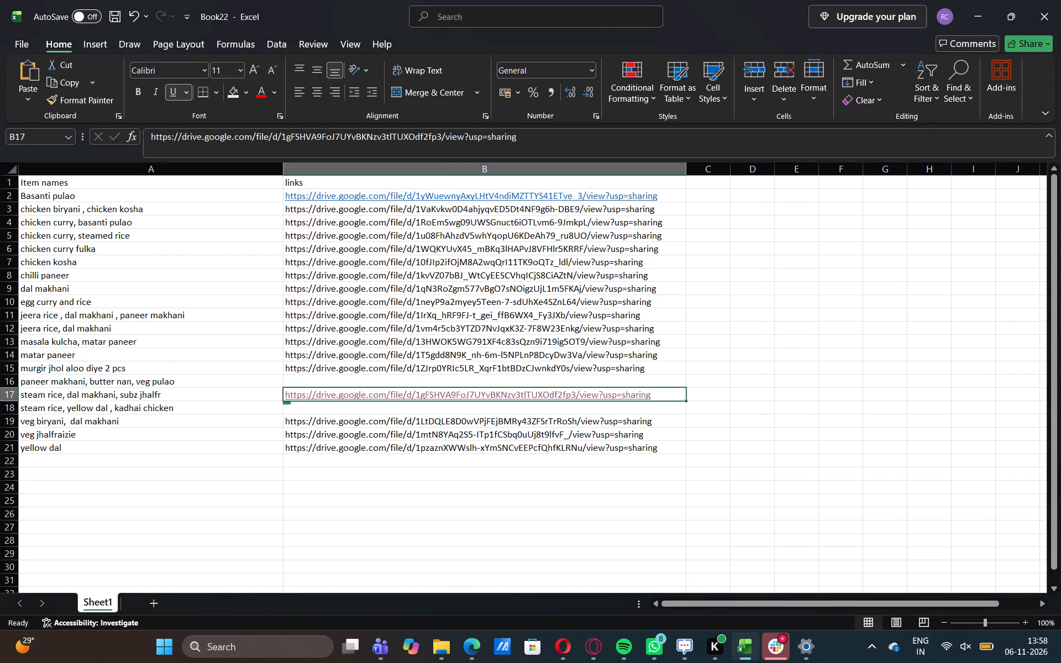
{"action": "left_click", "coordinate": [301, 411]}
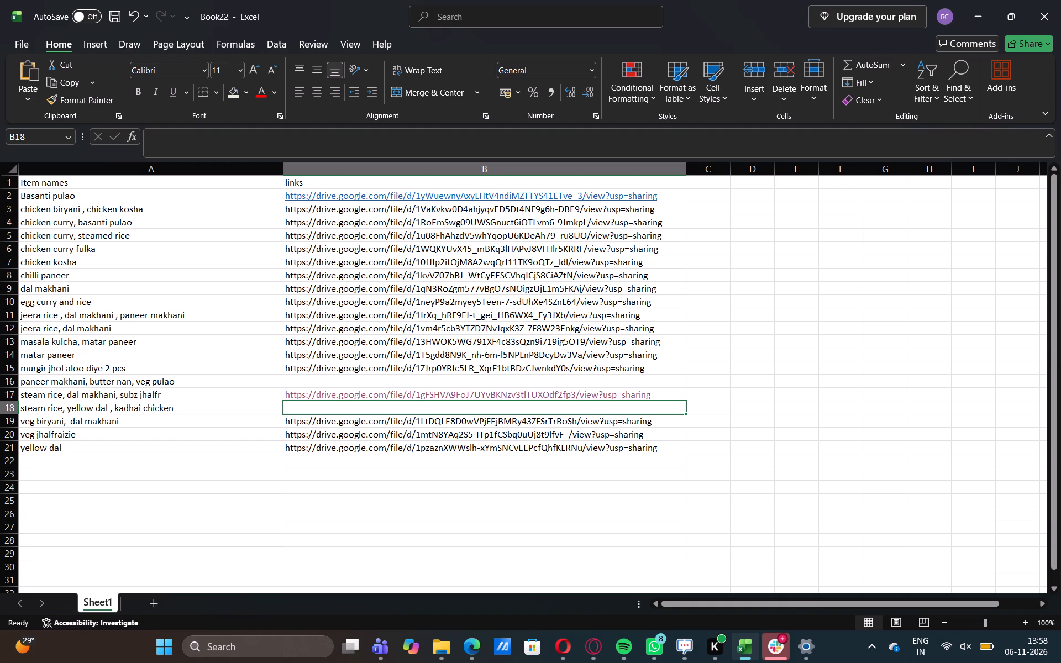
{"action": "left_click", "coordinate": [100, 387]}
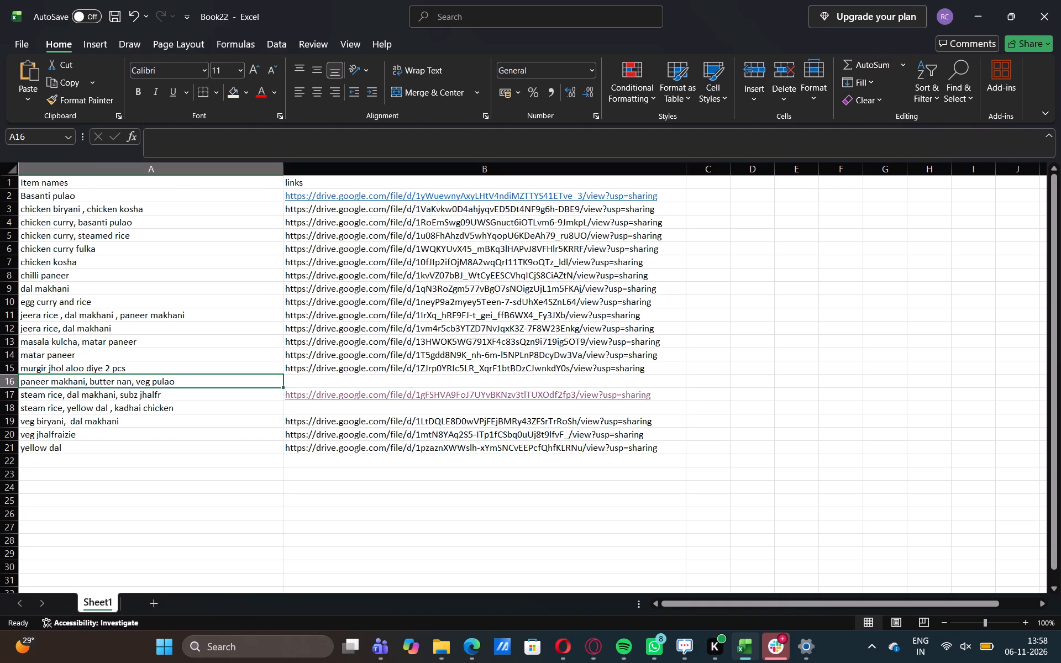
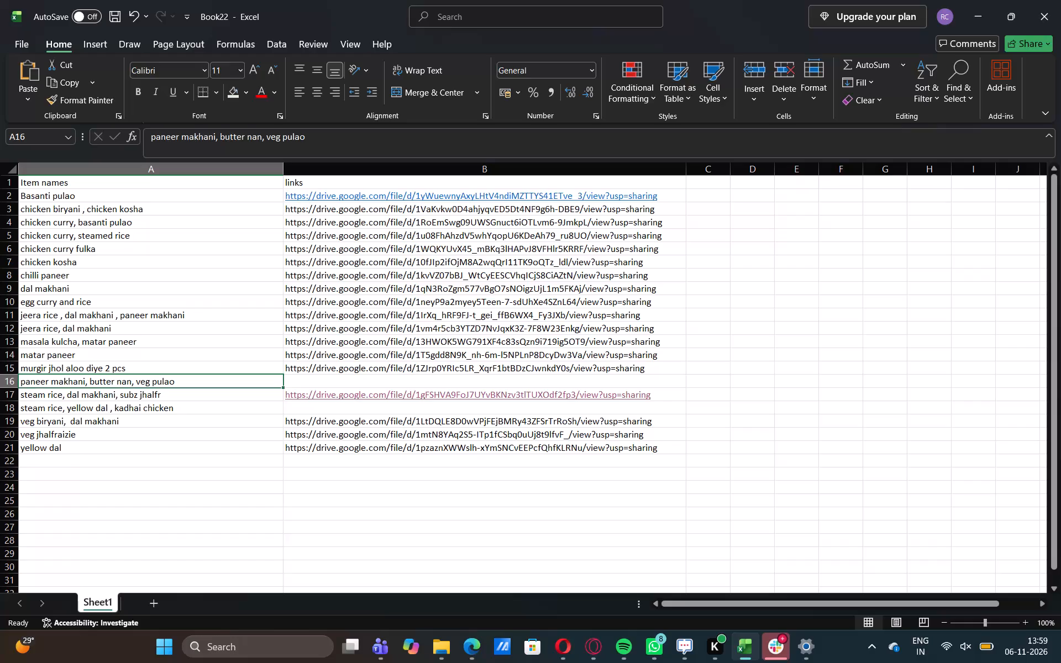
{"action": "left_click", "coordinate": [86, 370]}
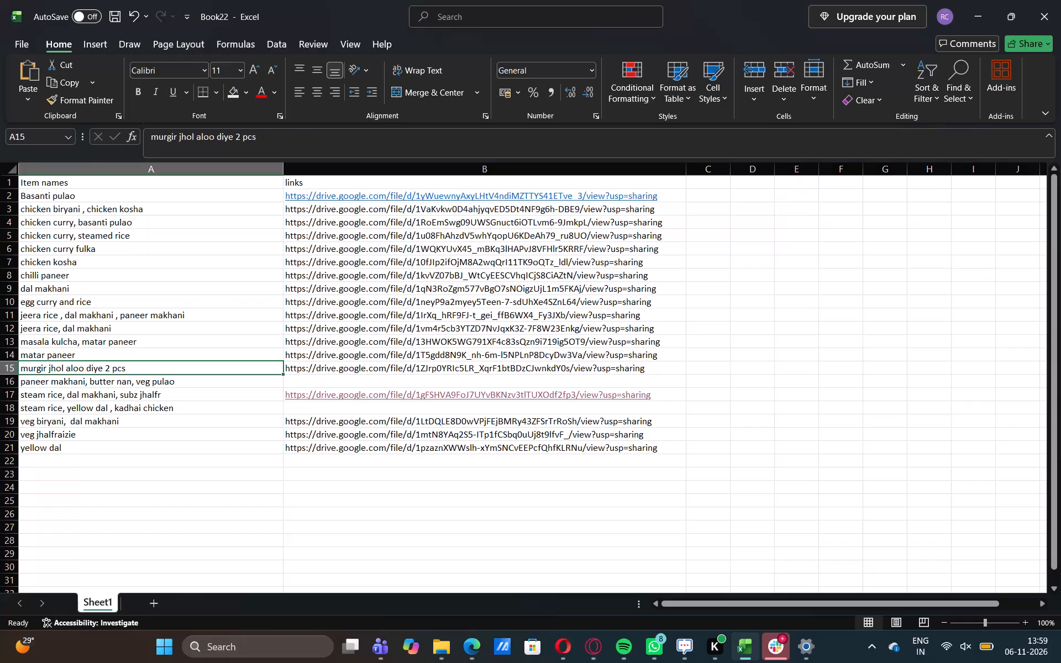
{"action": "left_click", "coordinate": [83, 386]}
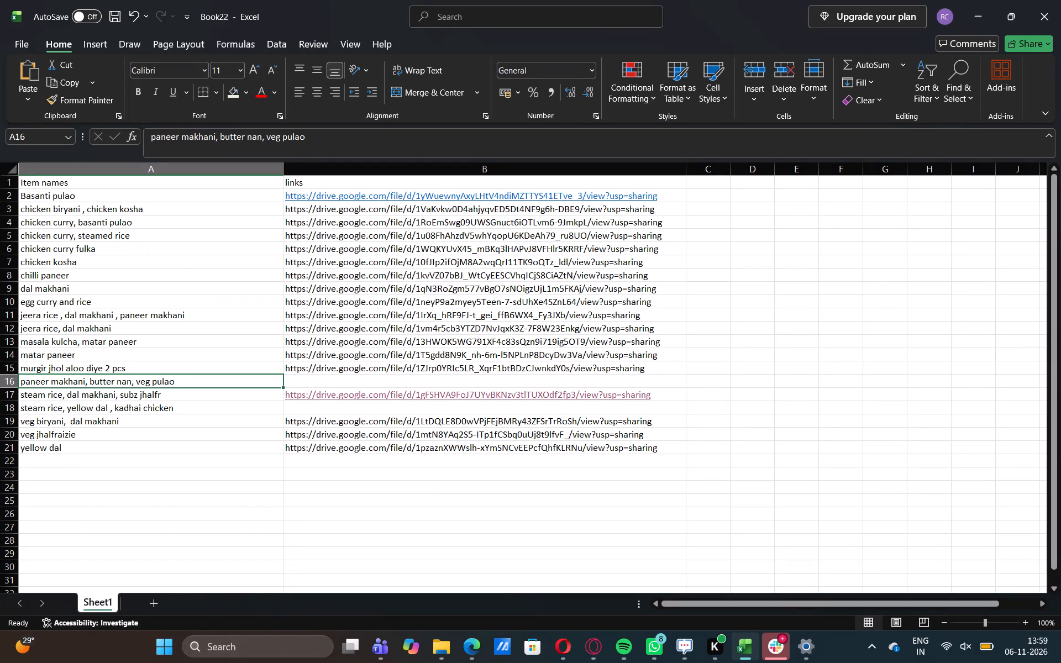
Select the item name cell containing steam rice, yellow dal , kadhai chicken.
{"action": "left_click", "coordinate": [96, 412]}
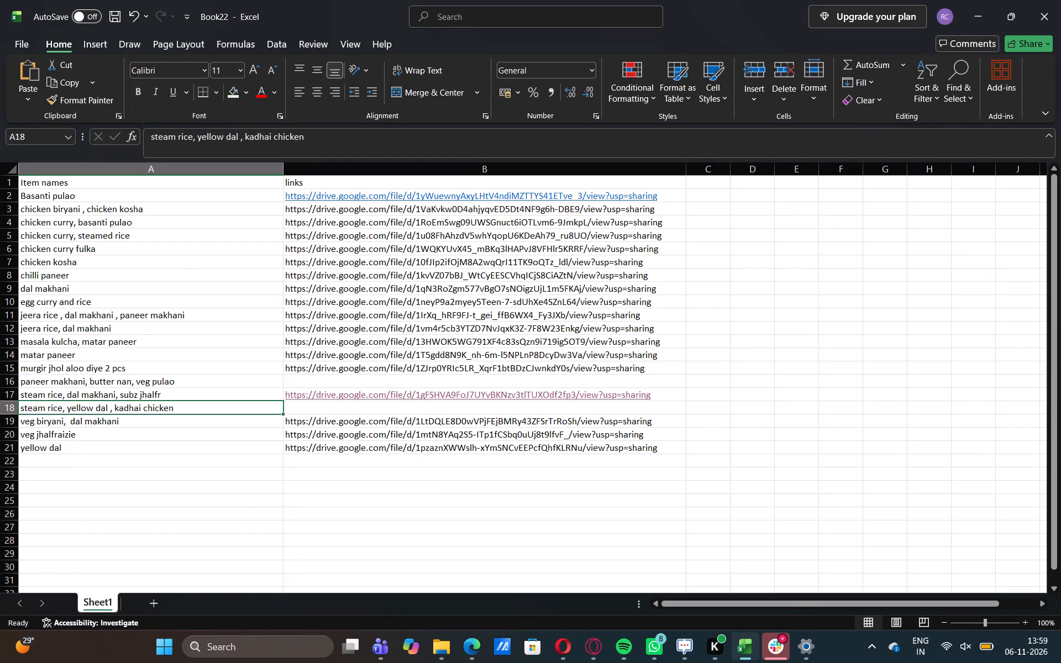
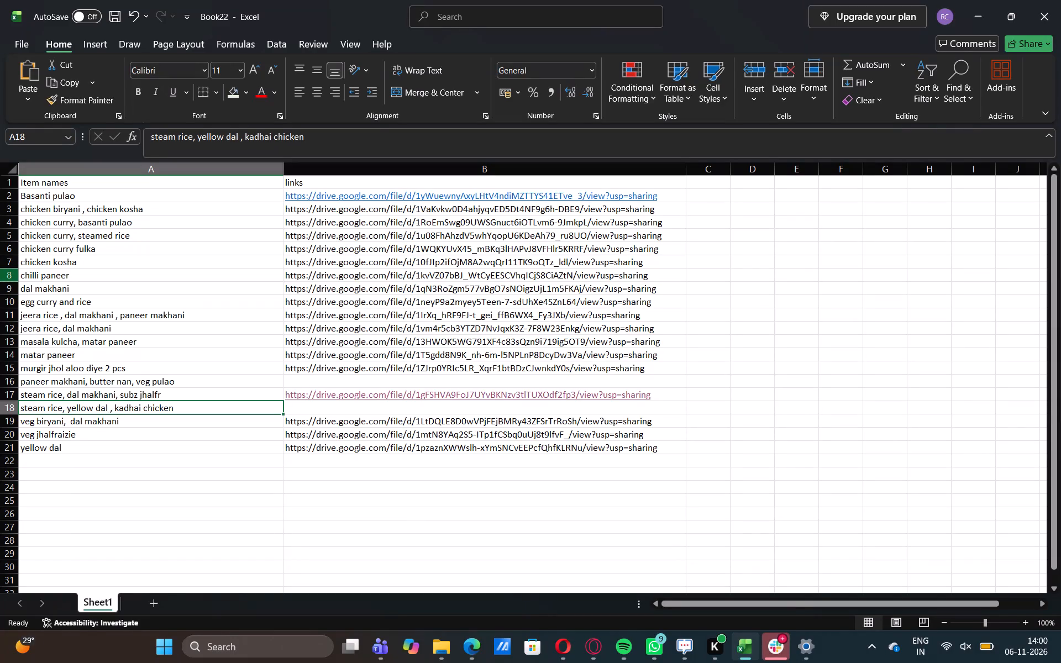
Center the contents of the Item names and links columns horizontally, from the header row through row 23.
{"action": "left_click", "coordinate": [27, 182]}
{"action": "left_click_drag", "start_coordinate": [27, 182], "coordinate": [108, 397]}
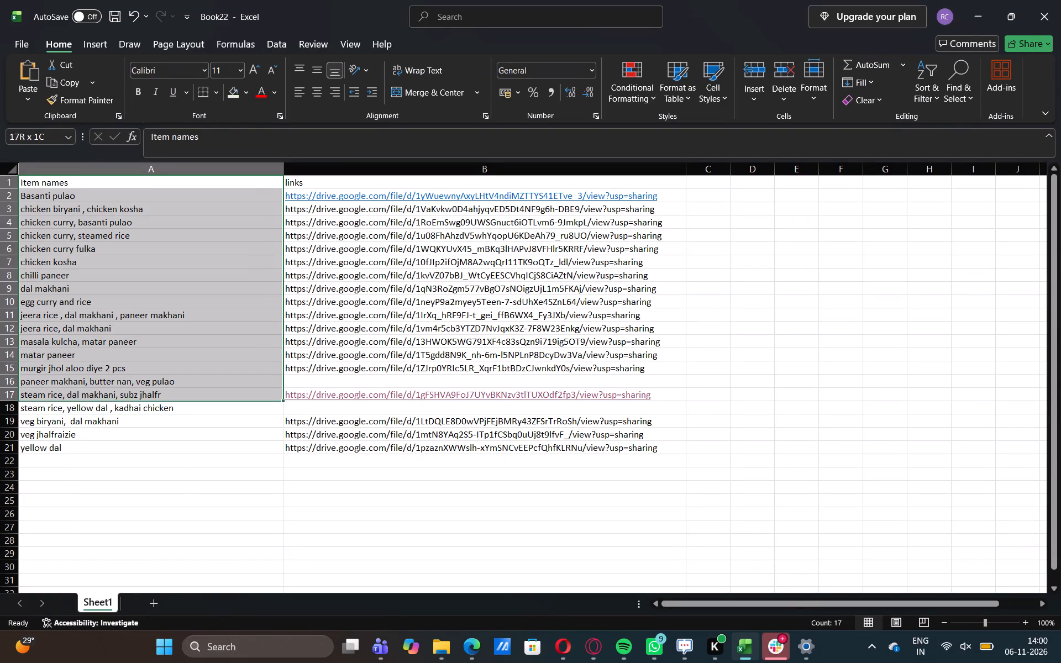
{"action": "left_click_drag", "start_coordinate": [108, 397], "coordinate": [551, 473]}
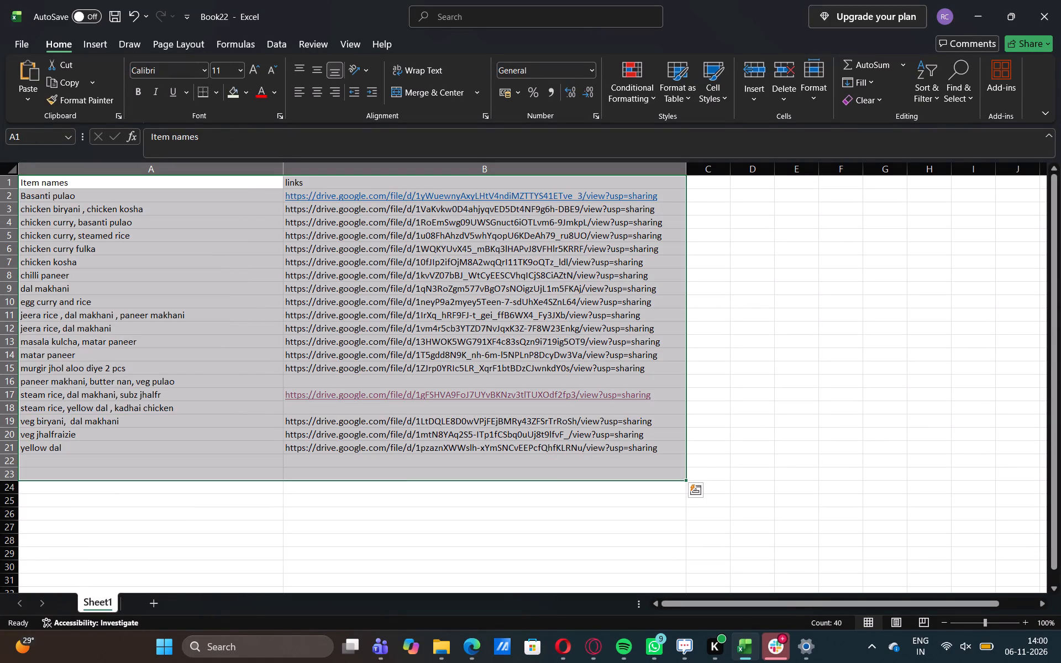
{"action": "left_click", "coordinate": [318, 94]}
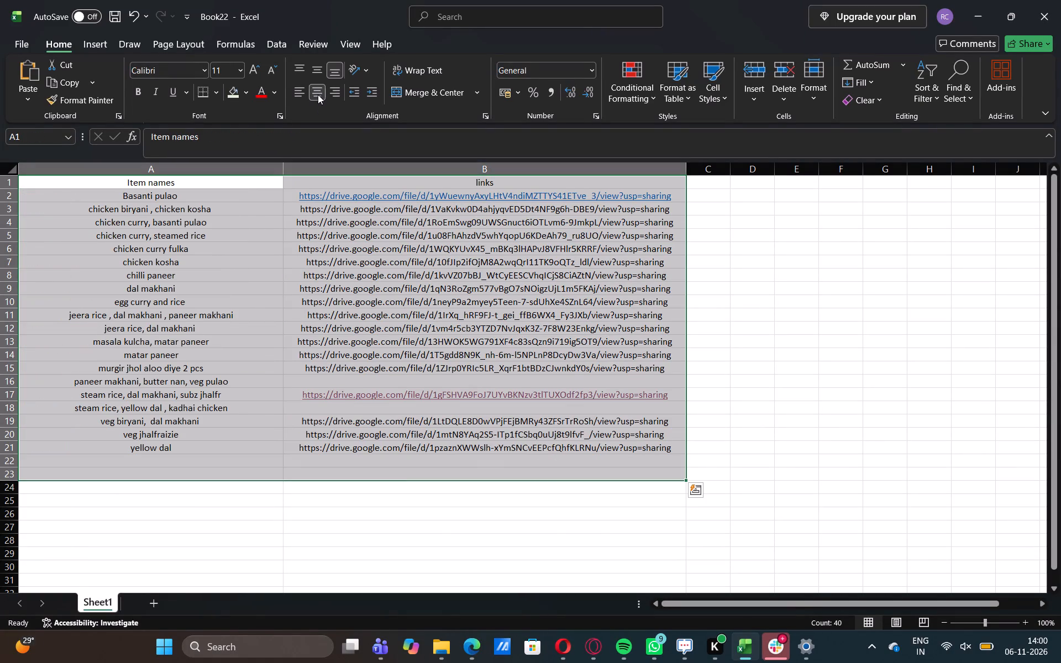
{"action": "left_click", "coordinate": [261, 533]}
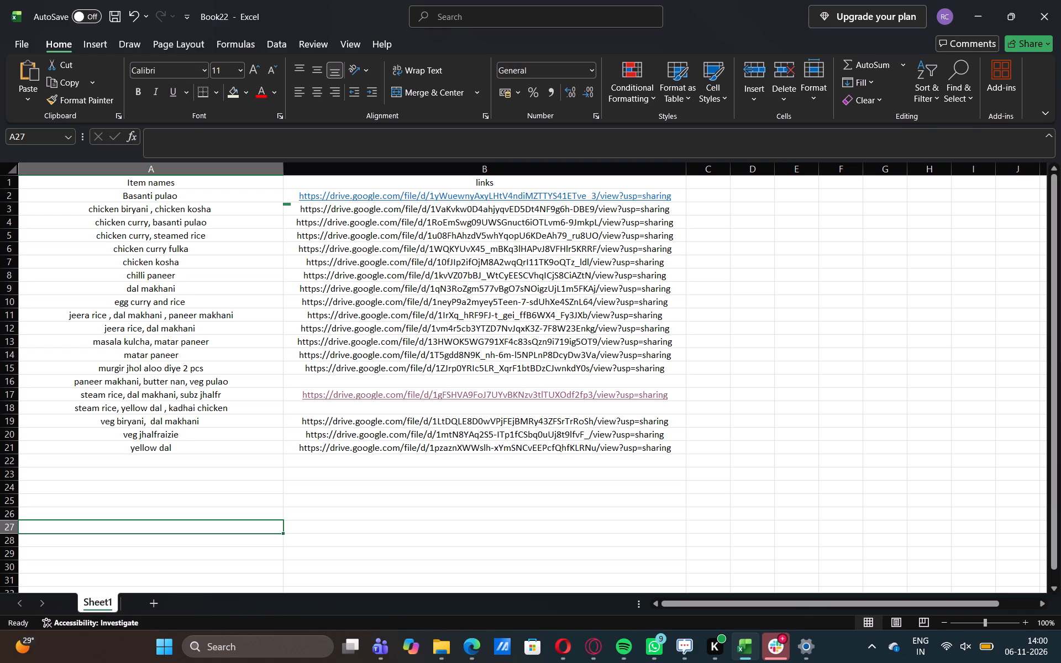
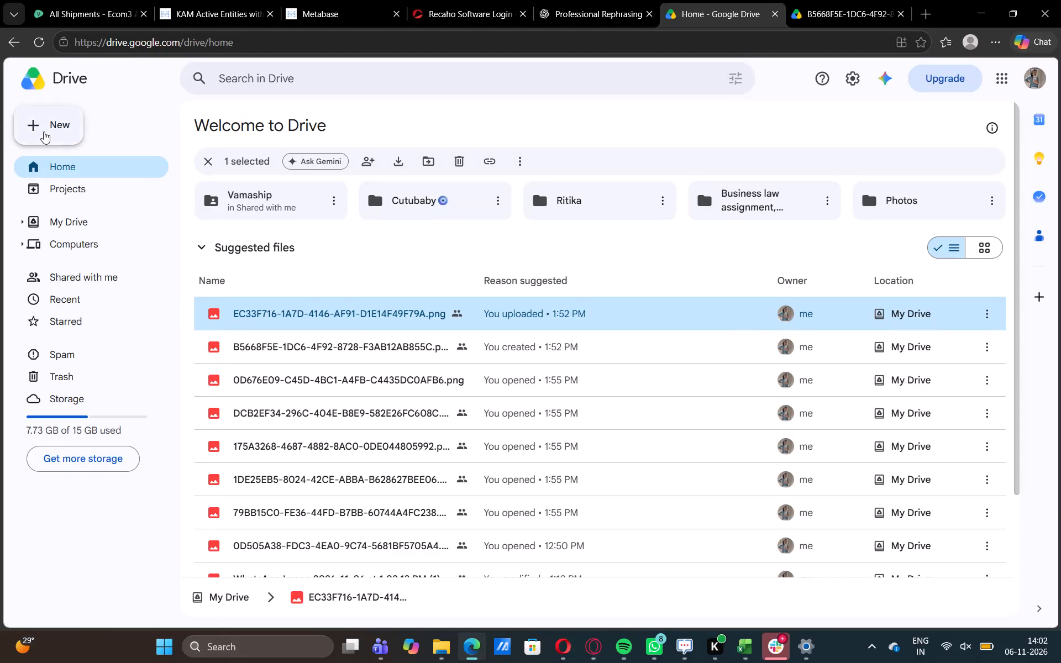
Upload the recent image WhatsApp Image 2026-11-06 at 2.01.41 PM from the computer to Google Drive.
{"action": "left_click", "coordinate": [44, 131]}
{"action": "left_click", "coordinate": [64, 159]}
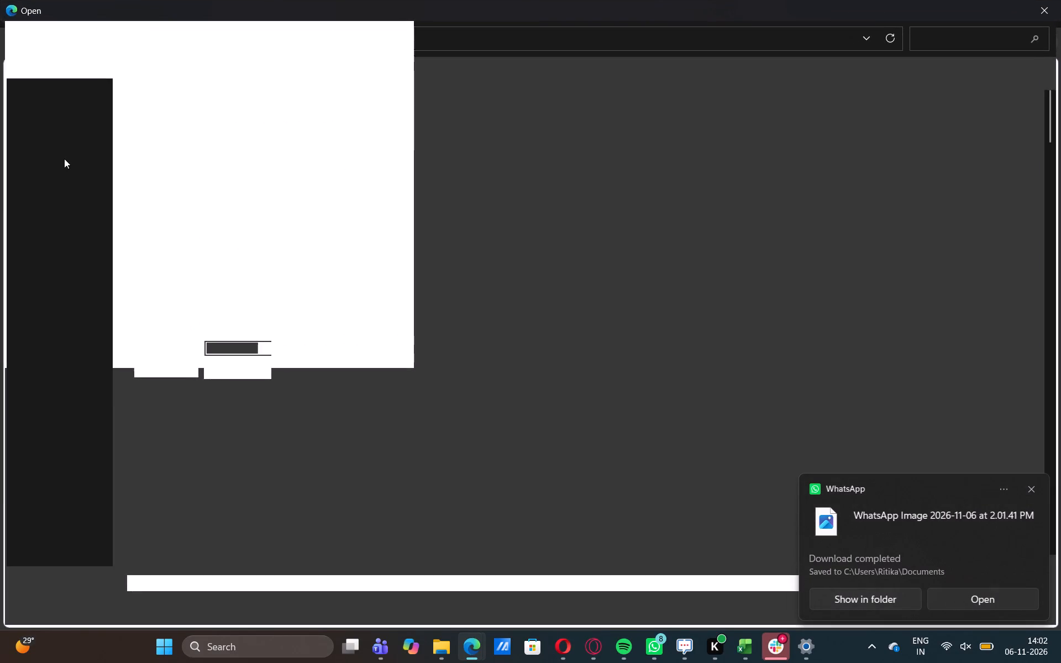
{"action": "double_click", "coordinate": [78, 97]}
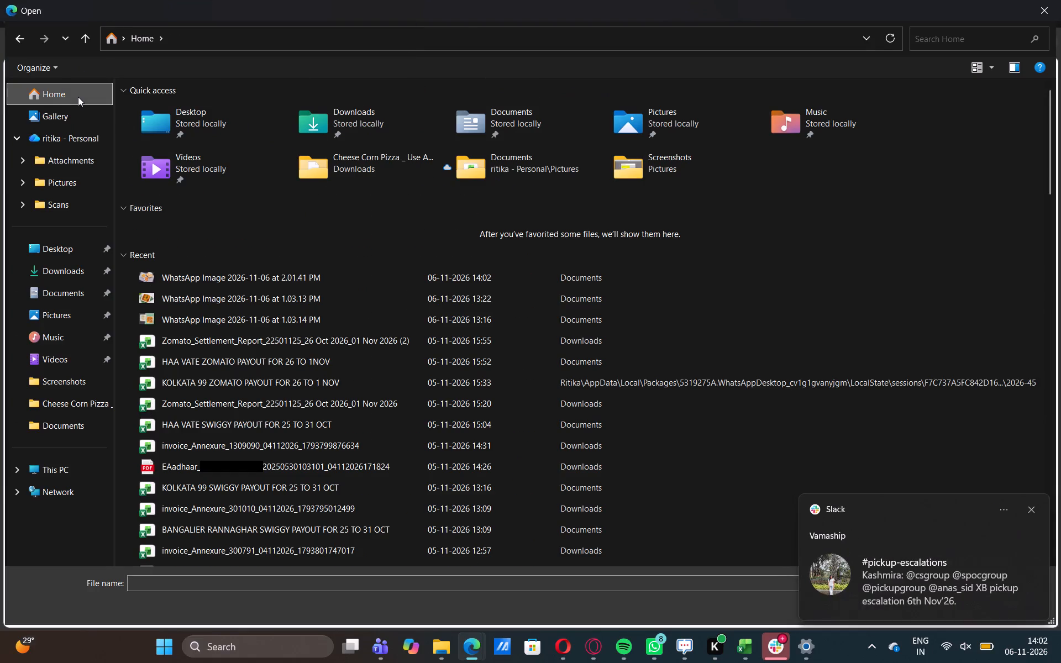
{"action": "double_click", "coordinate": [252, 280]}
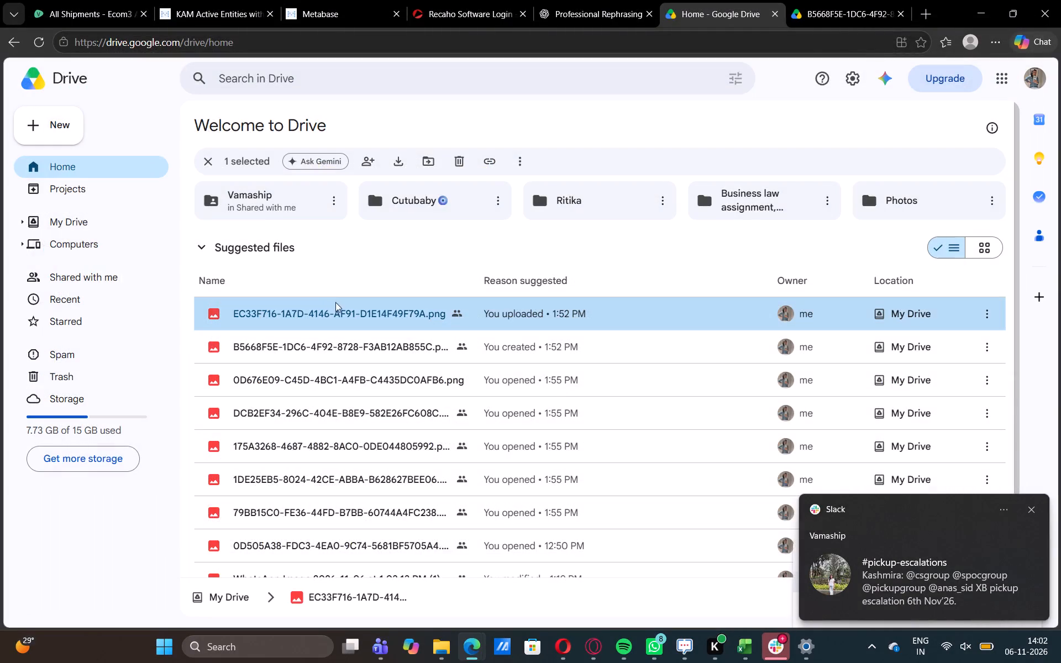
Open the newly uploaded WhatsApp Image 2026-11-06 at 2.01.41 PM.jpeg and set its general access to Anyone with the link.
{"action": "double_click", "coordinate": [442, 314]}
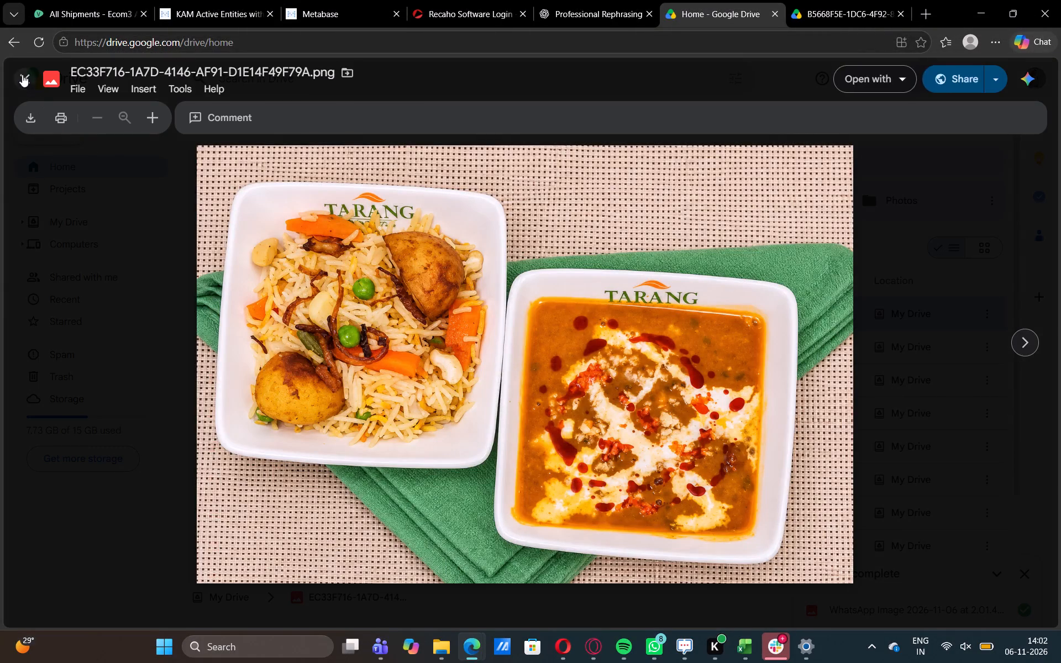
{"action": "left_click", "coordinate": [22, 75]}
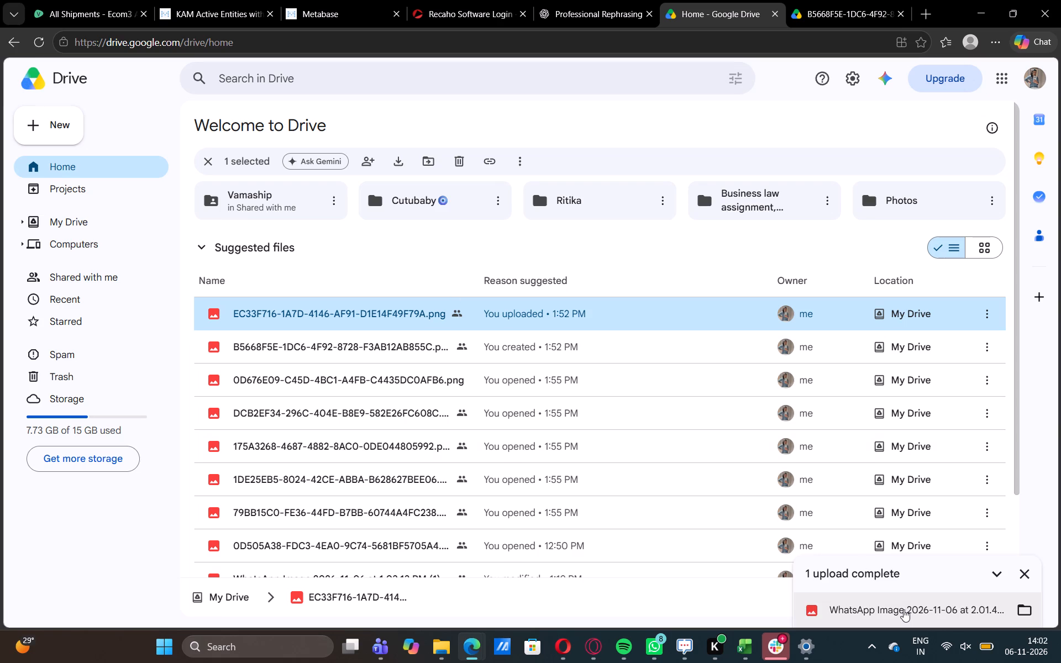
{"action": "left_click", "coordinate": [904, 609]}
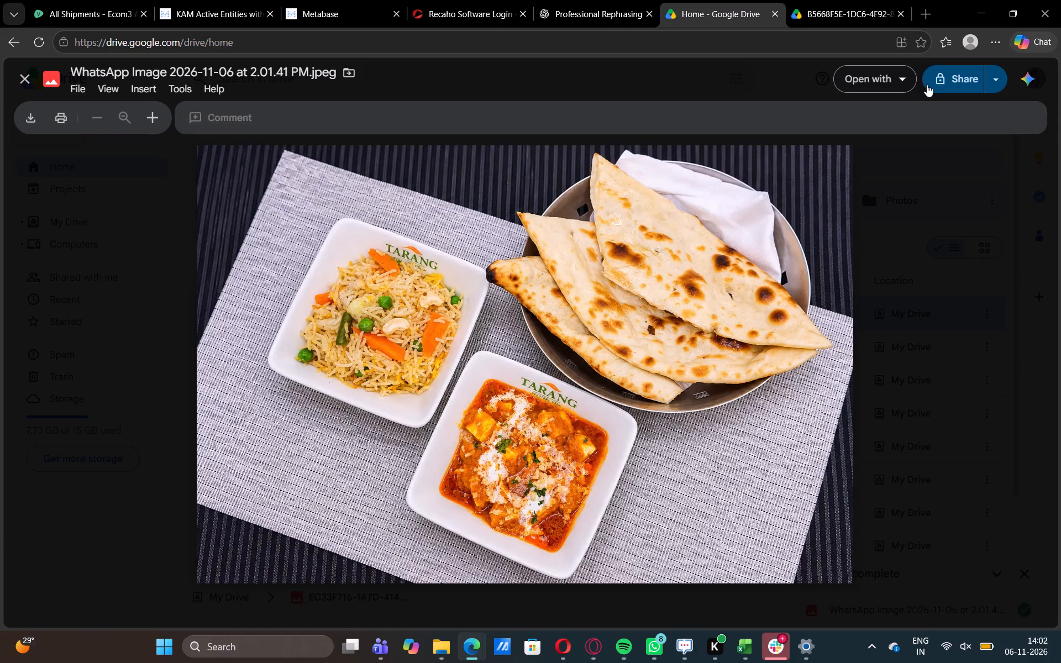
{"action": "left_click", "coordinate": [938, 80]}
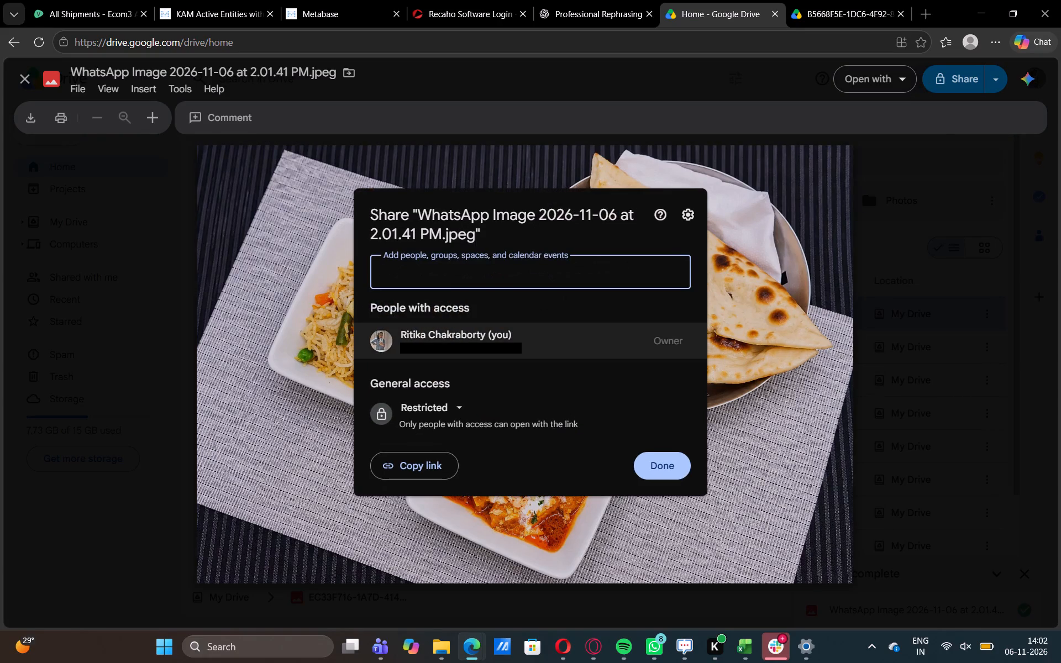
{"action": "left_click", "coordinate": [464, 411]}
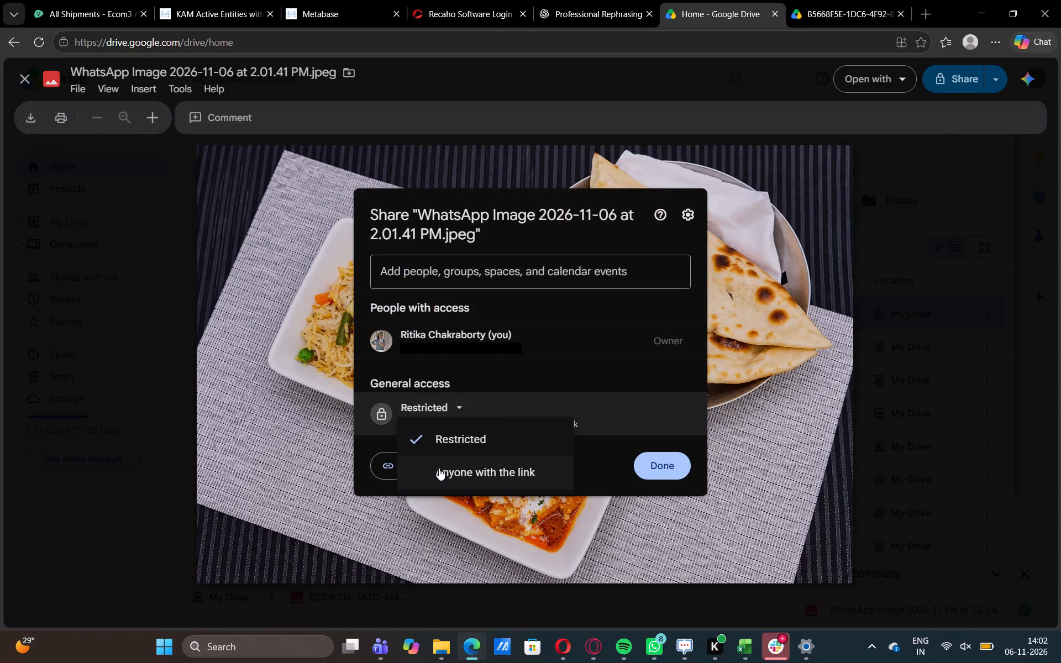
{"action": "left_click", "coordinate": [439, 468]}
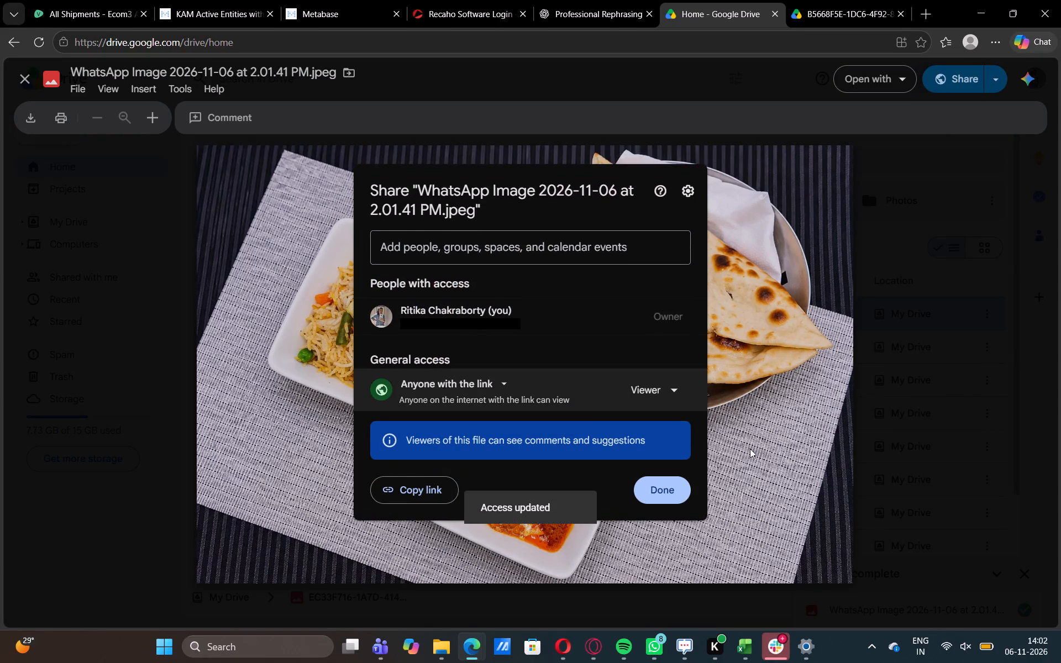
{"action": "left_click", "coordinate": [679, 489]}
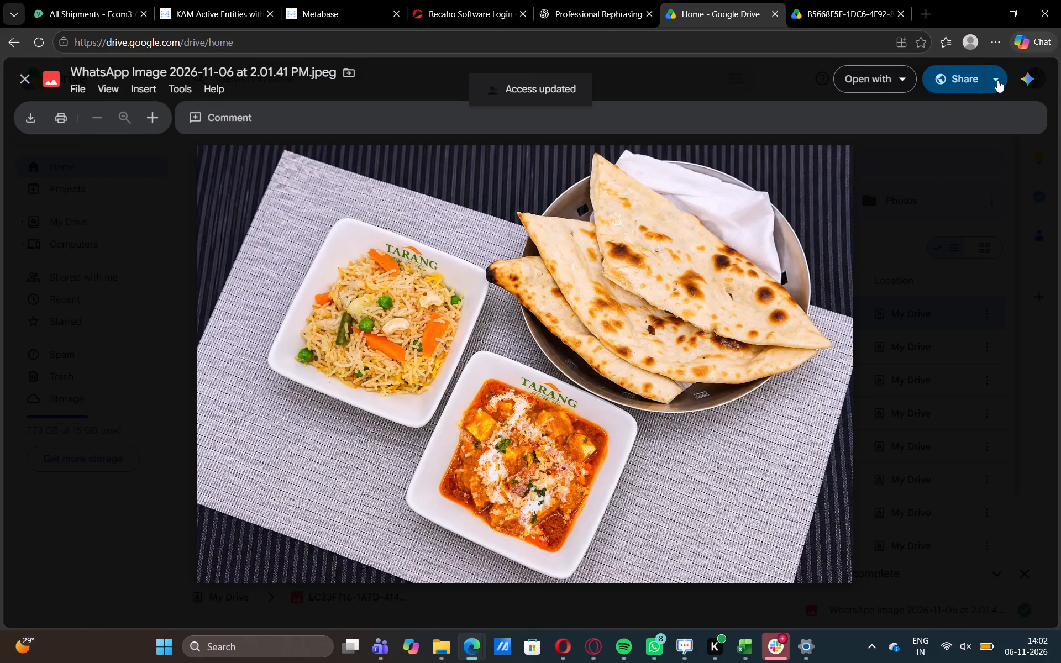
Copy the sharing link of the WhatsApp image, and switch to the open B5668F5E-1DC6-4F92-8728-F3AB12AB855C.png image.
{"action": "left_click", "coordinate": [997, 80]}
{"action": "left_click", "coordinate": [866, 114]}
{"action": "left_click", "coordinate": [844, 0]}
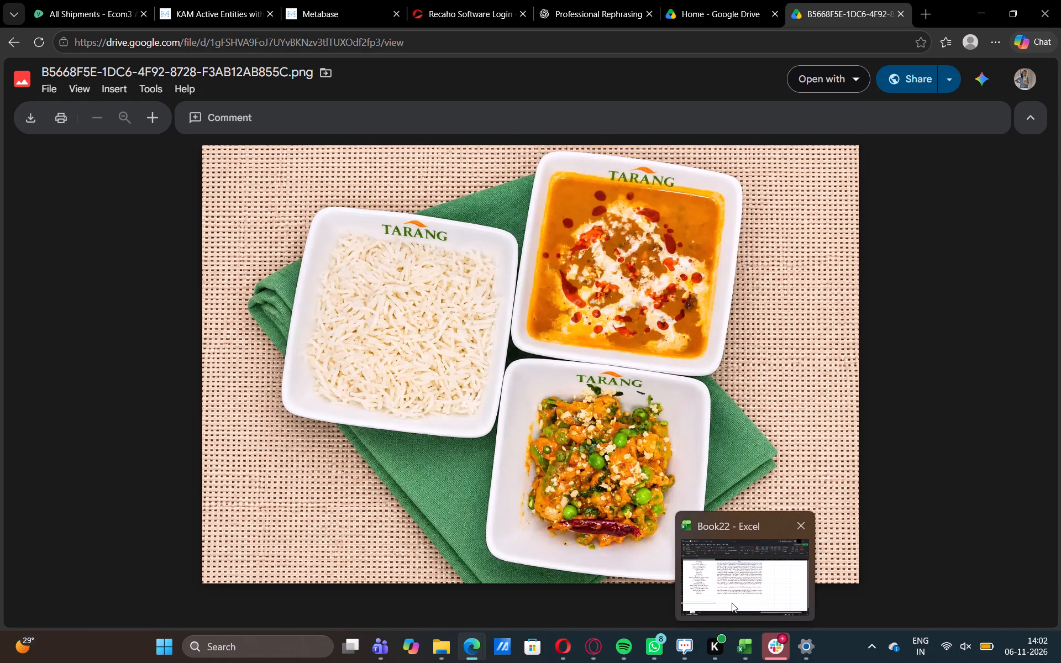
In Excel, paste the copied sharing link beside paneer makhani, butter nan, veg pulao, and return to the open Drive image in Microsoft Edge.
{"action": "left_click", "coordinate": [732, 603]}
{"action": "left_click", "coordinate": [363, 377]}
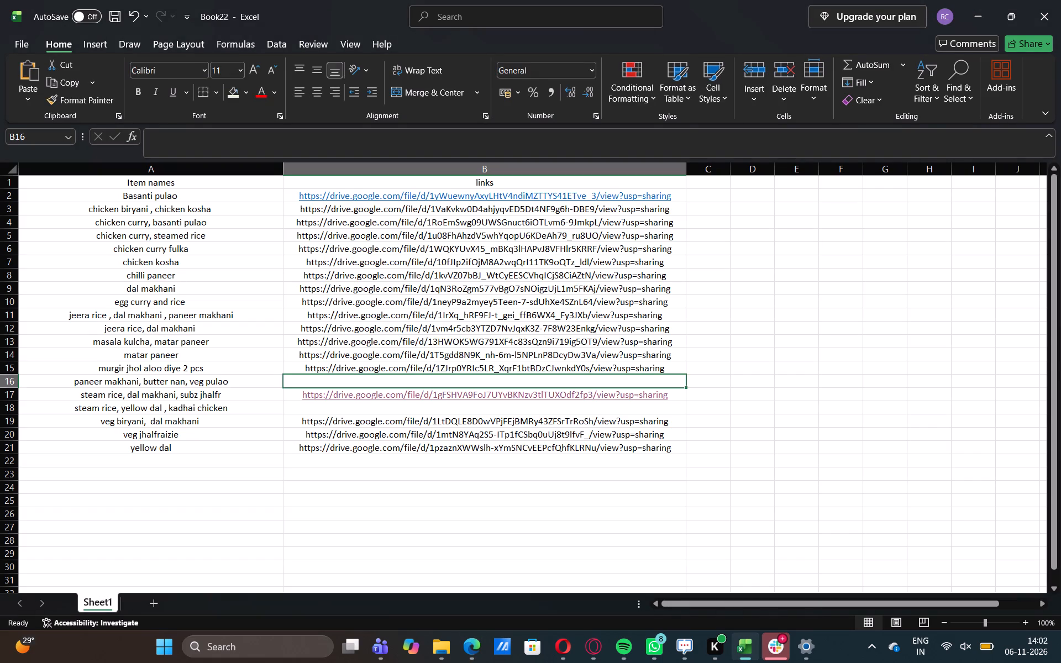
{"action": "left_click", "coordinate": [355, 405]}
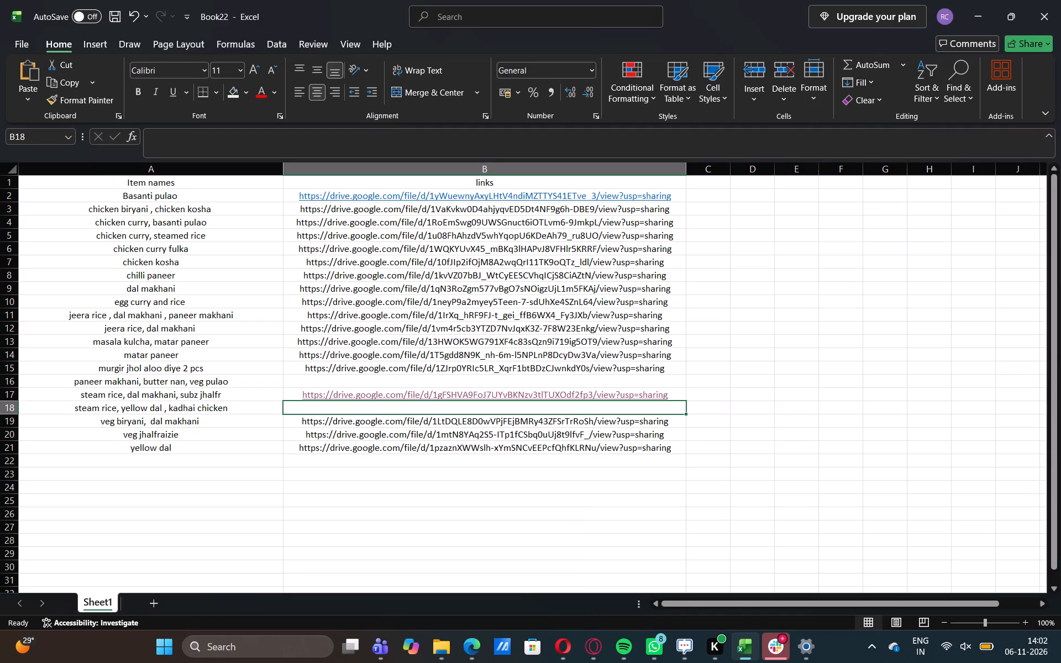
{"action": "left_click", "coordinate": [339, 387]}
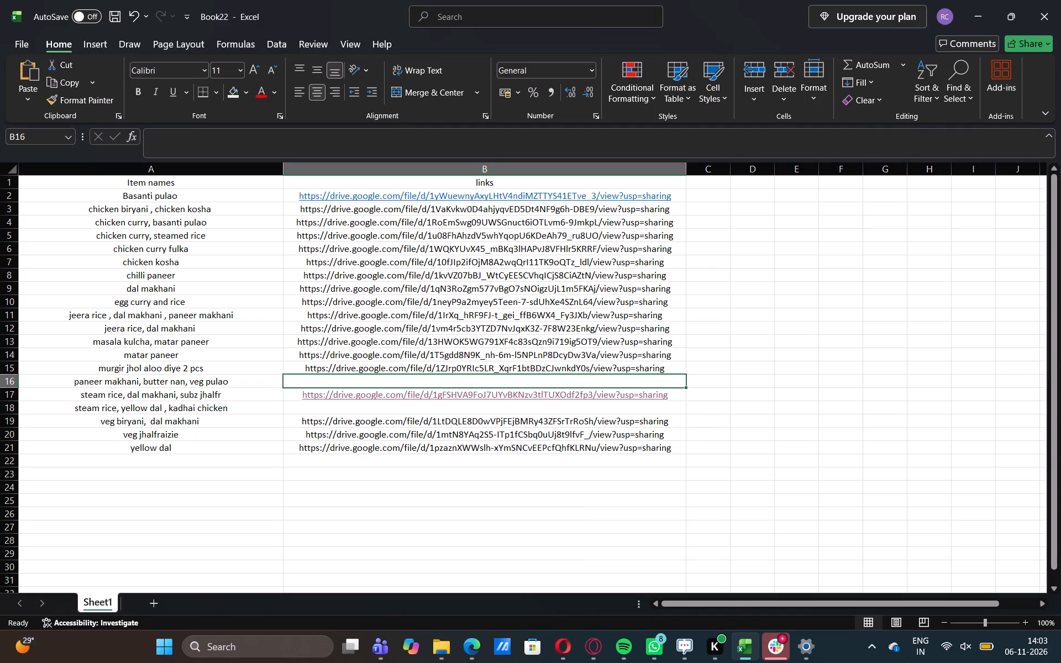
{"action": "key", "text": "ctrl+v"}
{"action": "left_click", "coordinate": [353, 406]}
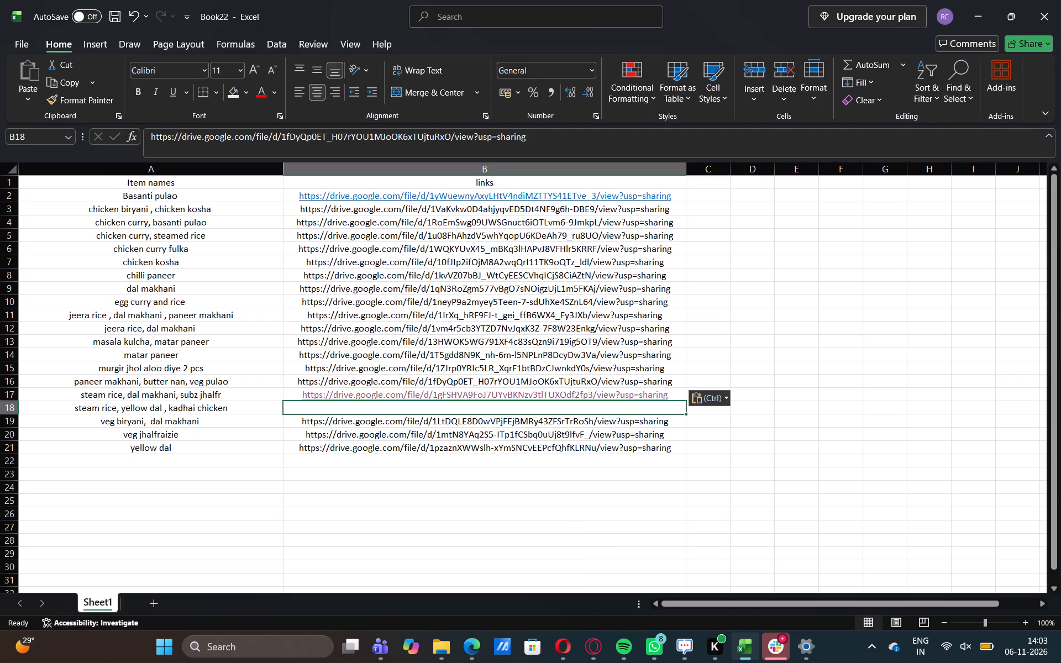
{"action": "left_click", "coordinate": [982, 1]}
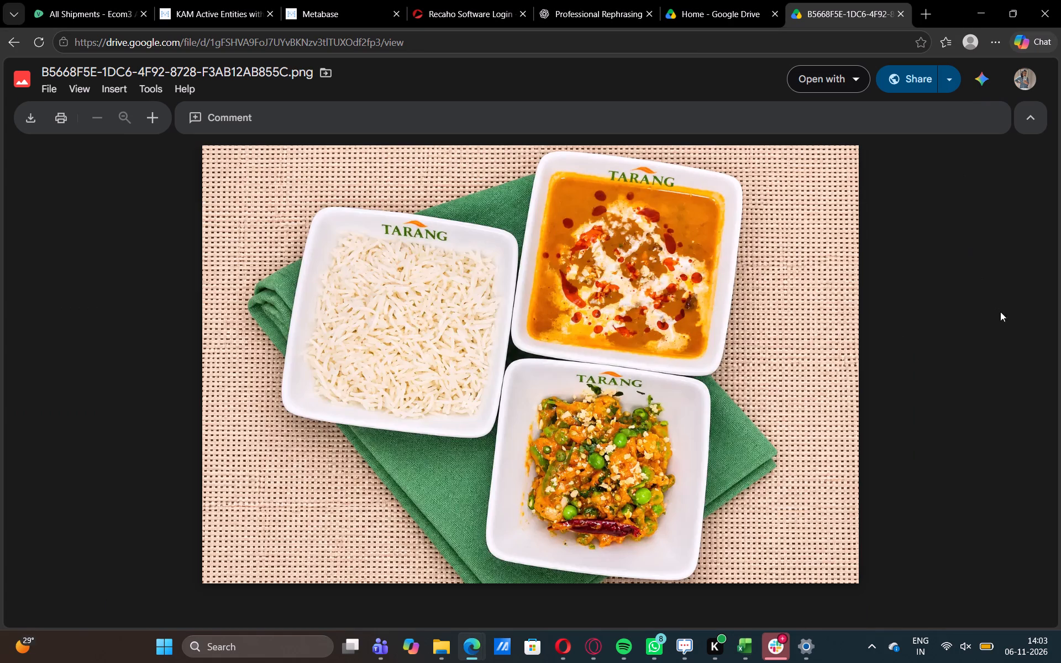
{"action": "left_click", "coordinate": [1022, 338]}
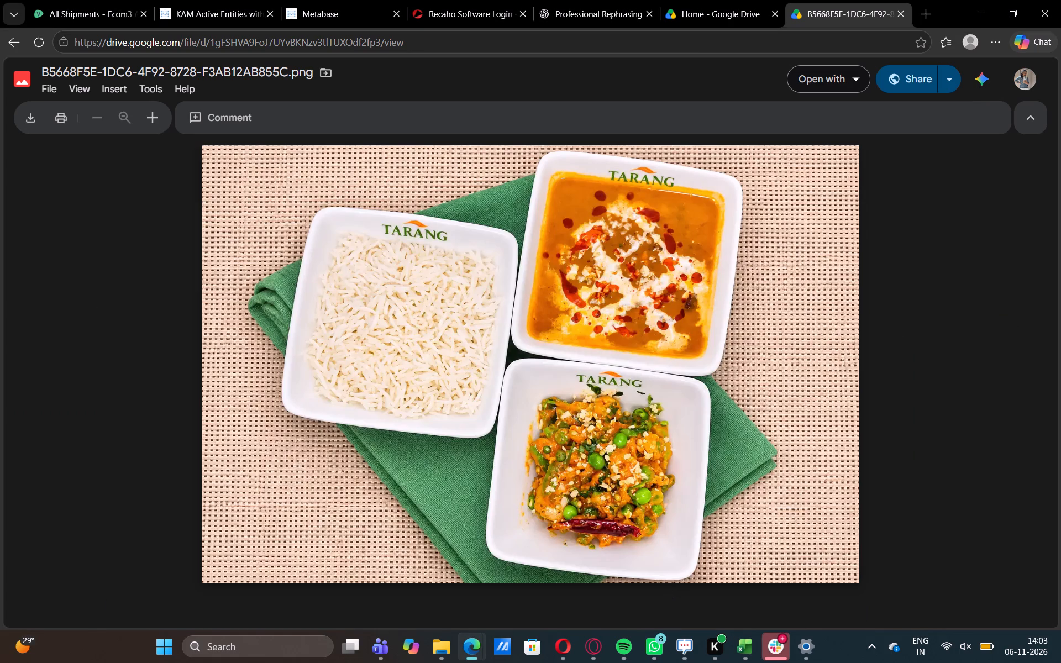
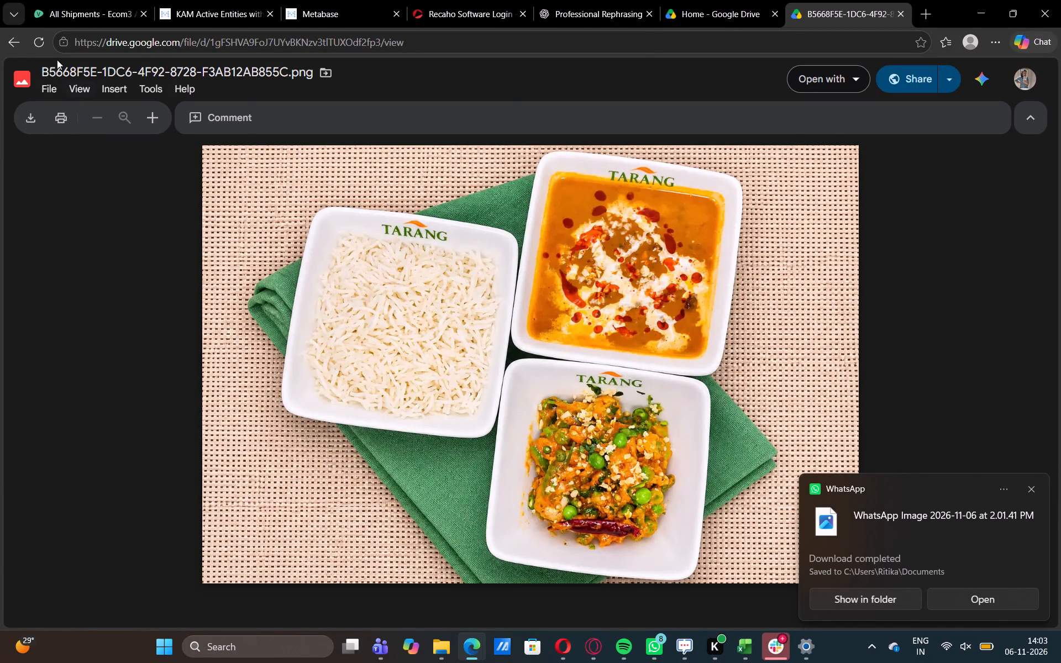
Leave the open image previews for the Drive home and upload WhatsApp Image 2026-11-06 at 2.01.41 PM again, keeping both files.
{"action": "left_click", "coordinate": [13, 43]}
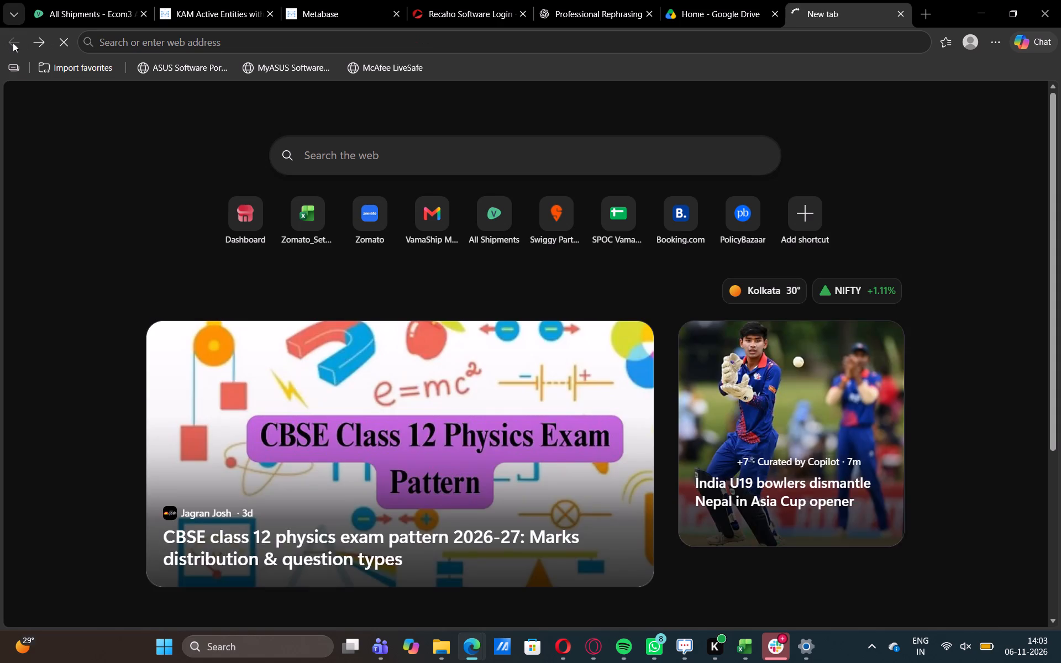
{"action": "left_click", "coordinate": [717, 8]}
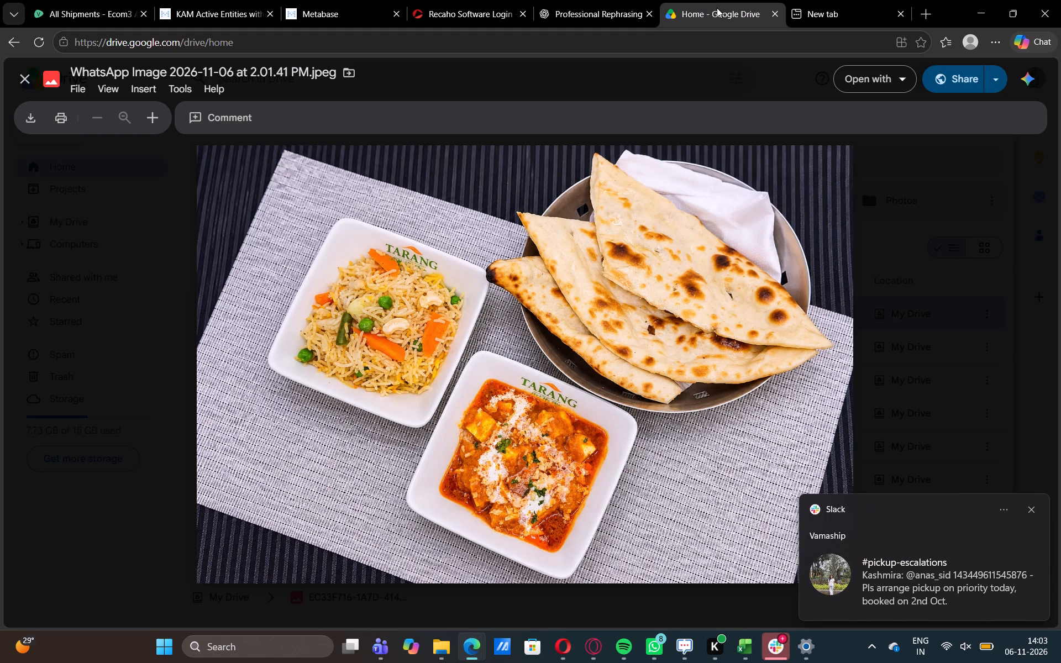
{"action": "left_click", "coordinate": [25, 74]}
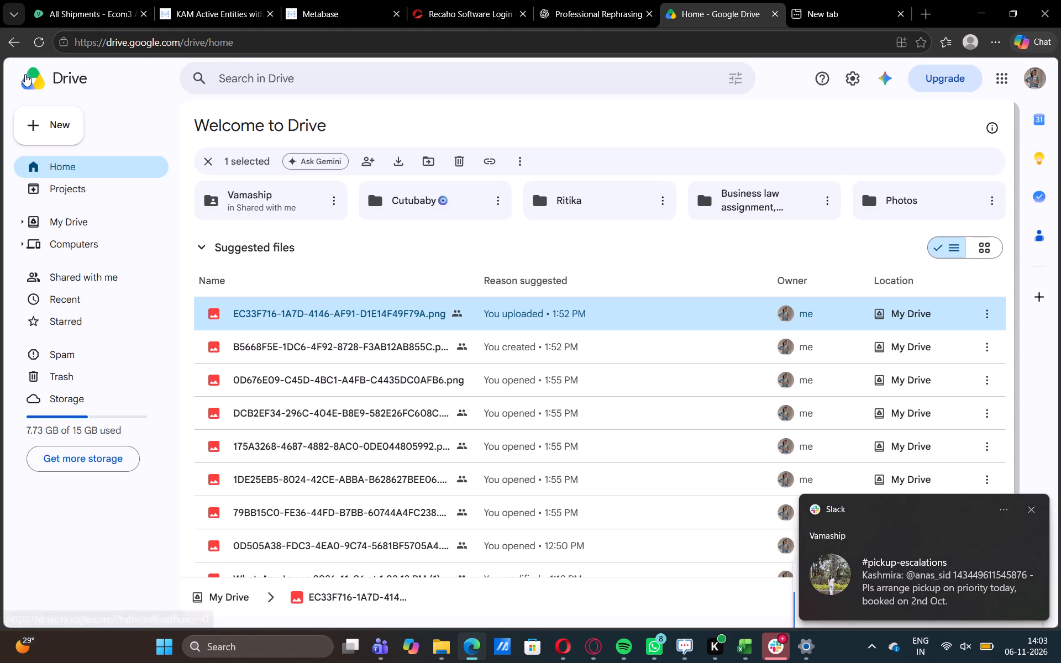
{"action": "left_click", "coordinate": [45, 141]}
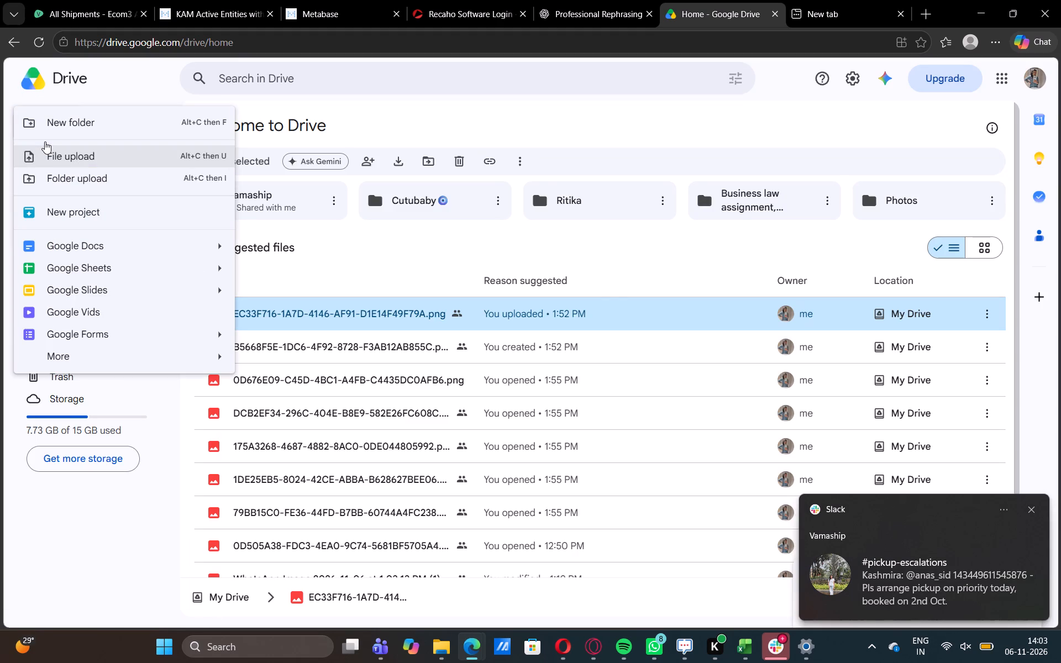
{"action": "left_click", "coordinate": [92, 152]}
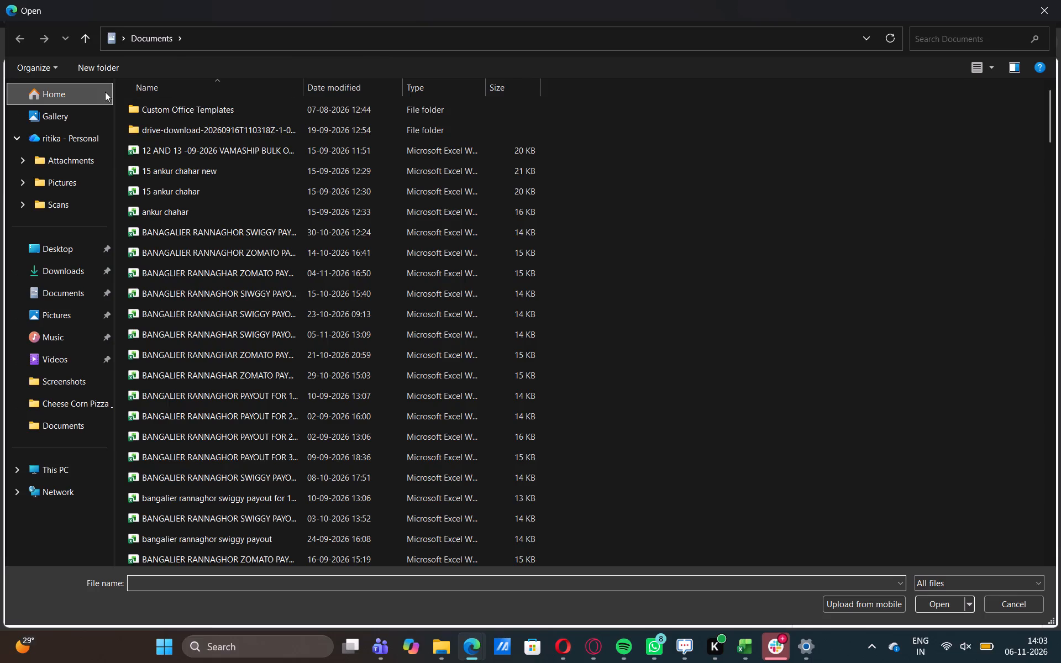
{"action": "double_click", "coordinate": [92, 90]}
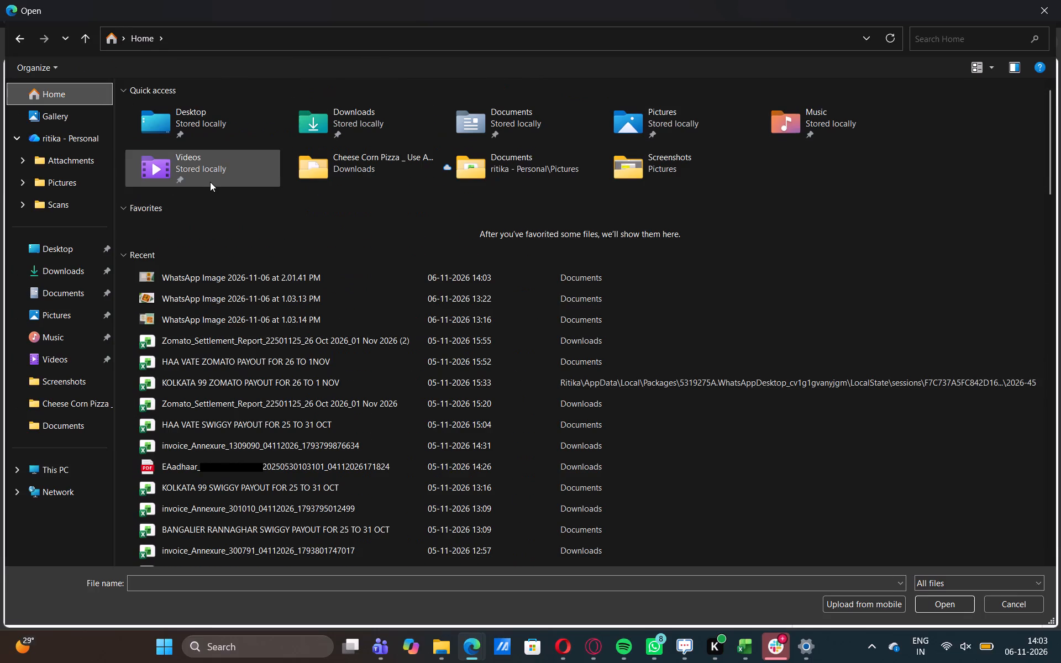
{"action": "double_click", "coordinate": [224, 270]}
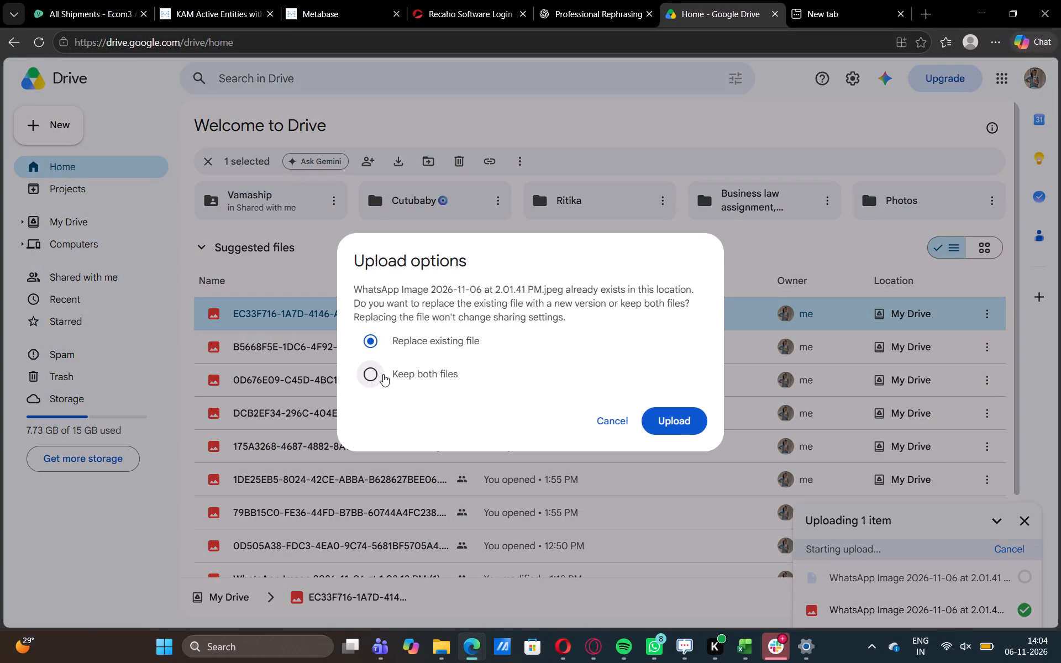
{"action": "left_click", "coordinate": [383, 374]}
{"action": "left_click", "coordinate": [669, 411]}
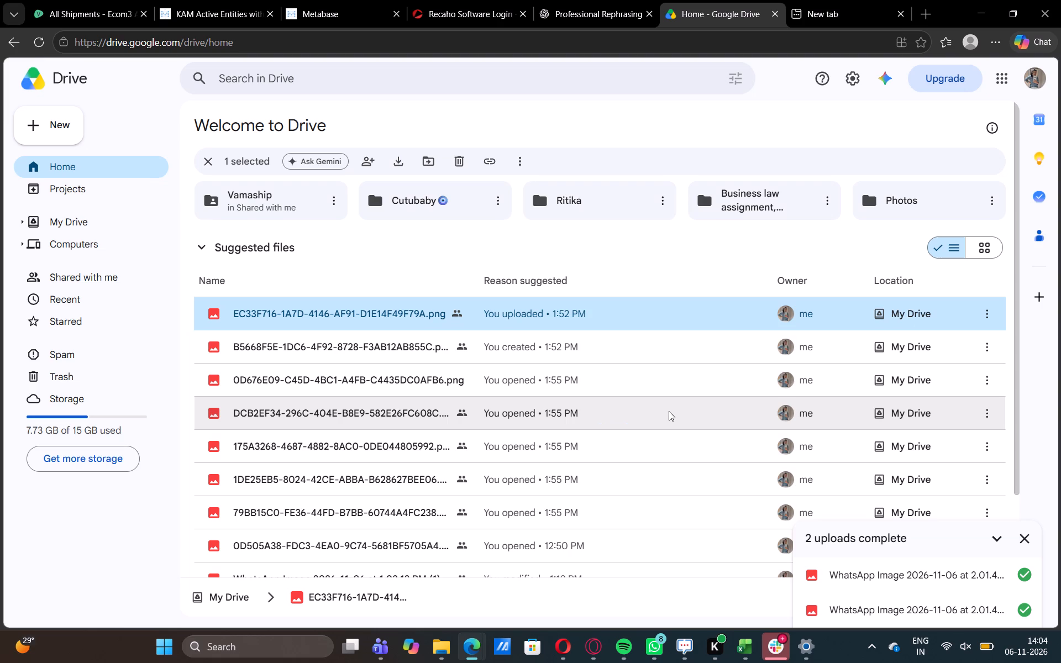
Open the uploaded WhatsApp Image 2026-11-06 at 2.01.41 PM (1).jpeg and set its general access to Anyone with the link.
{"action": "left_click", "coordinate": [877, 573]}
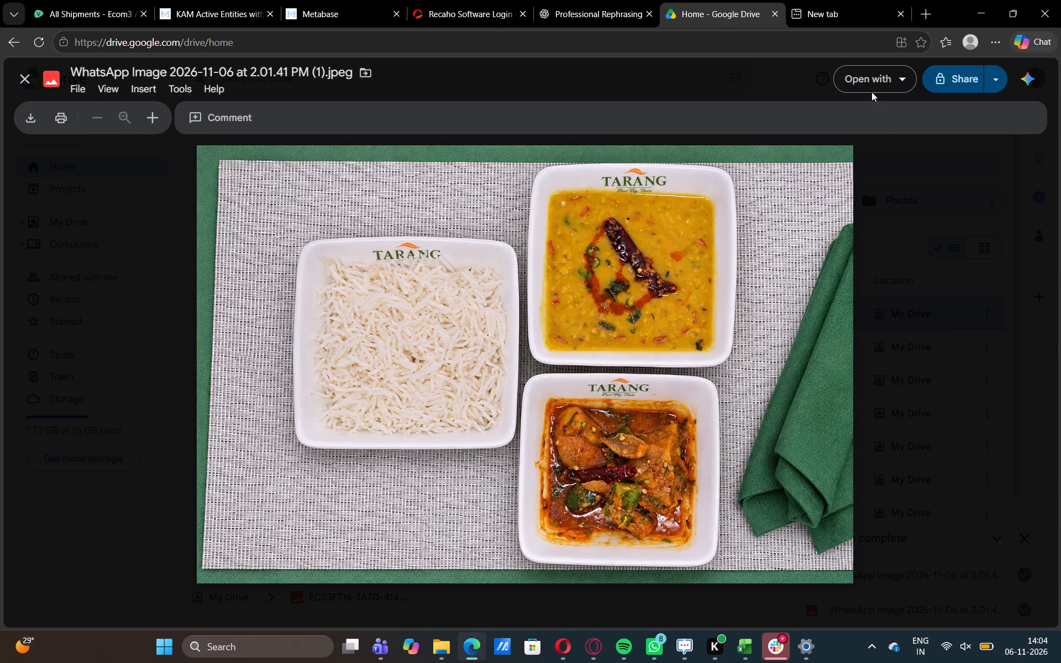
{"action": "left_click", "coordinate": [939, 75]}
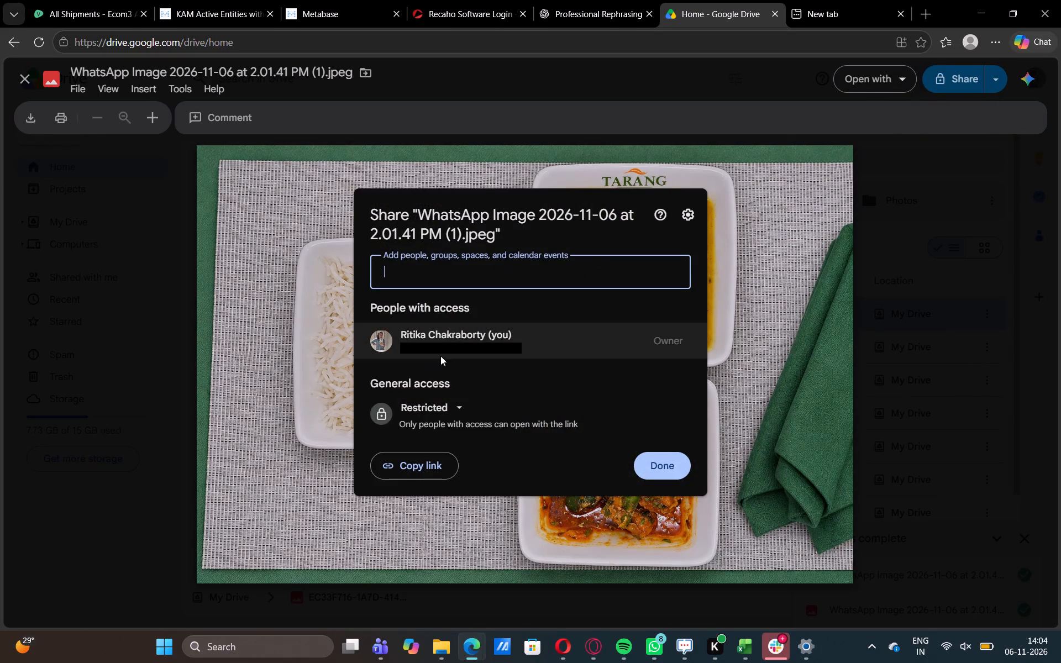
{"action": "left_click", "coordinate": [459, 404]}
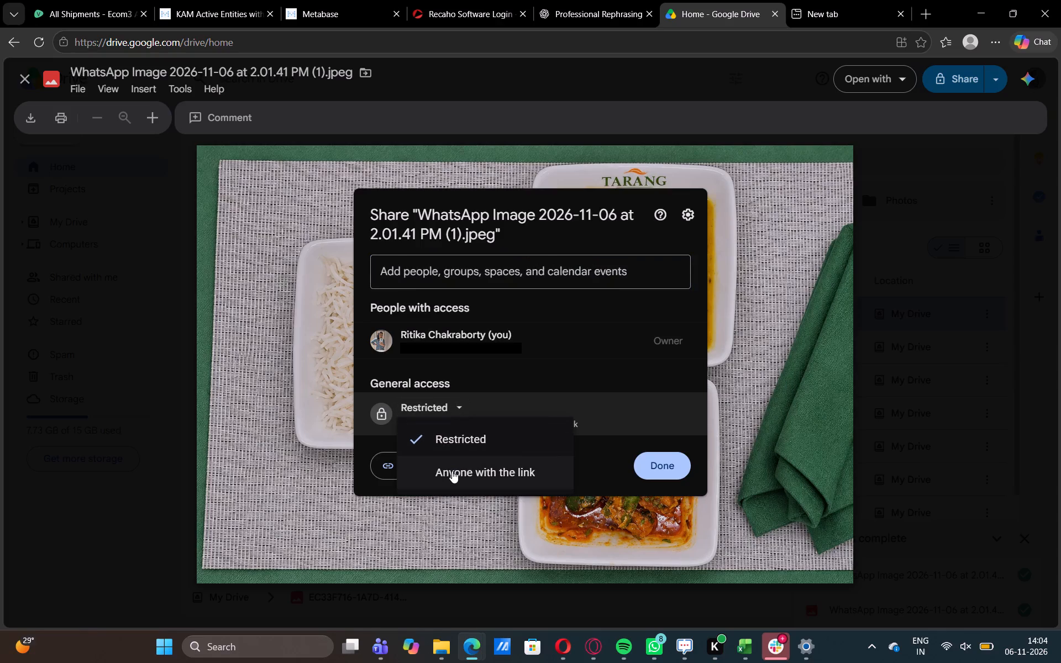
{"action": "left_click", "coordinate": [452, 471]}
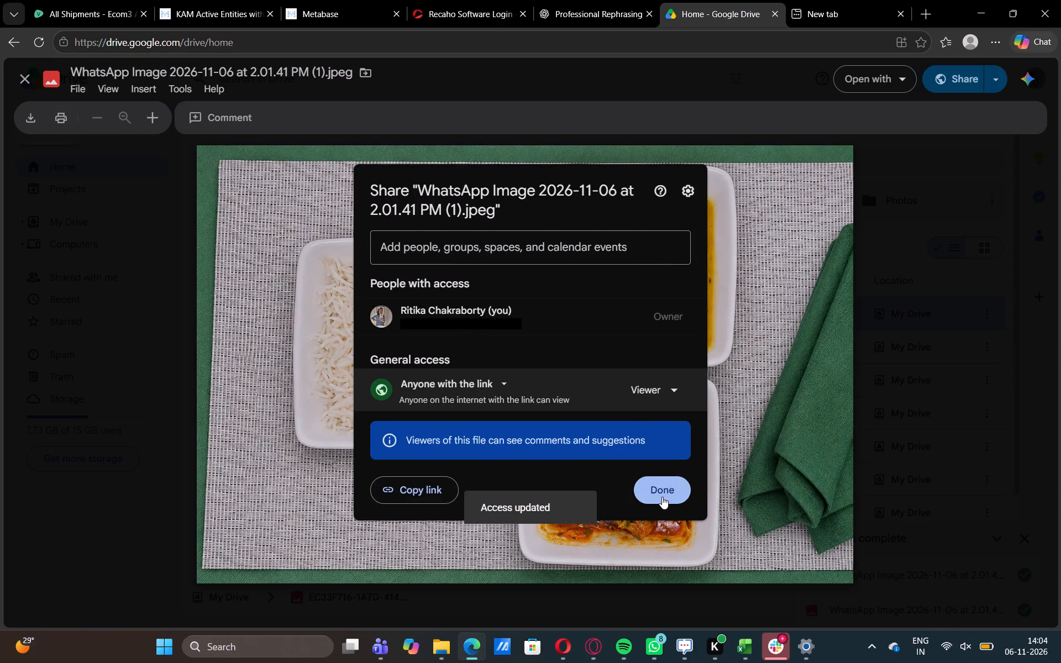
{"action": "left_click", "coordinate": [662, 497]}
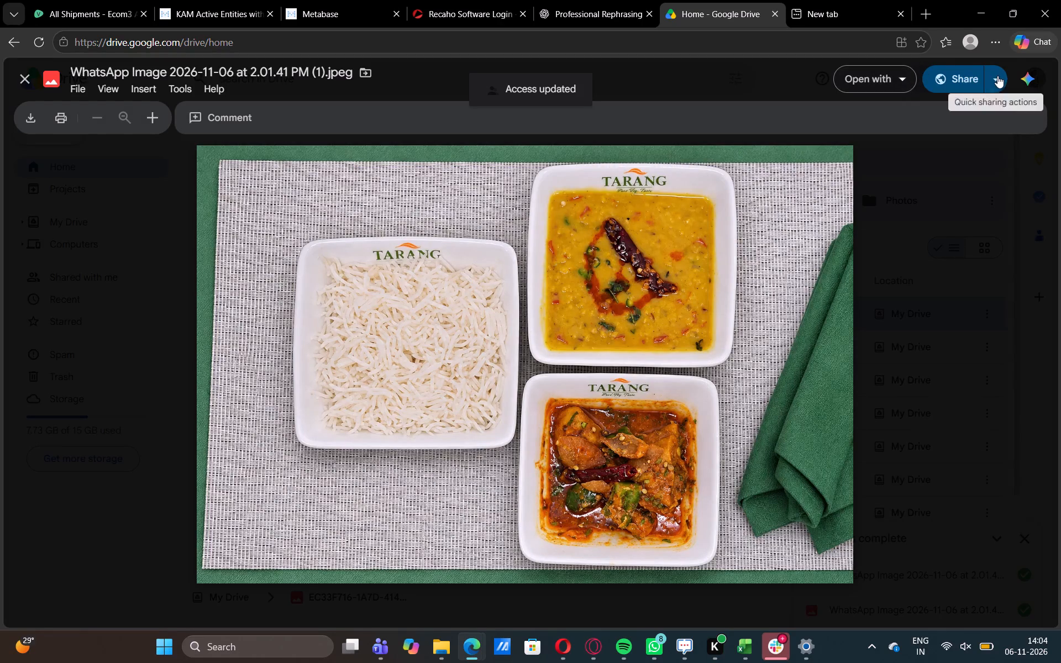
Copy the image's sharing link and paste it into the Excel links column for steam rice, yellow dal, kadhai chicken.
{"action": "left_click", "coordinate": [997, 76]}
{"action": "left_click", "coordinate": [880, 107]}
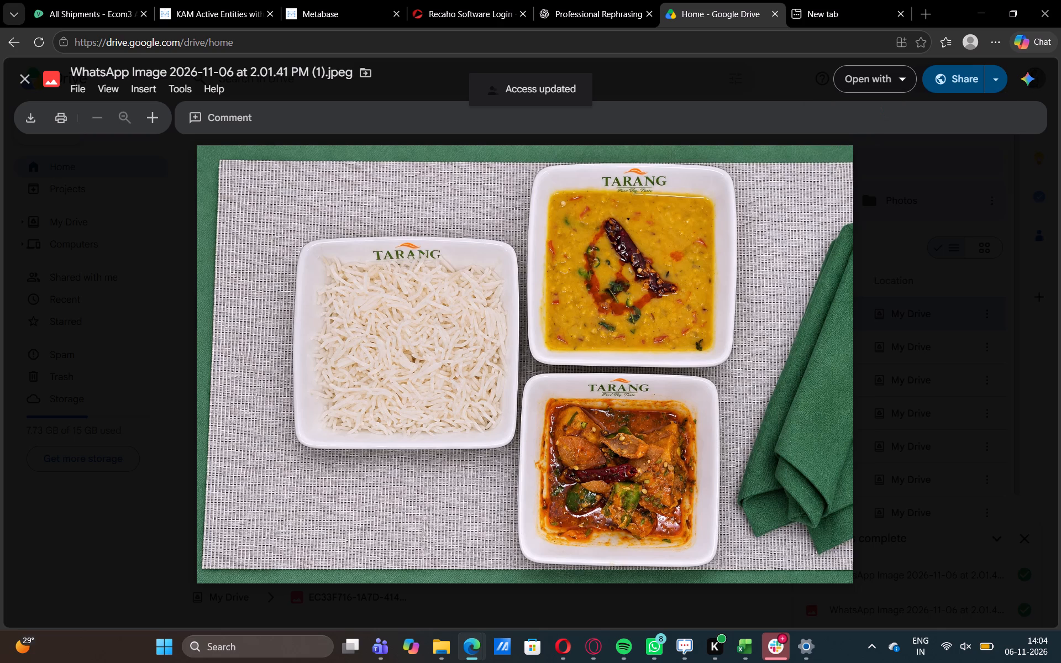
{"action": "left_click", "coordinate": [742, 580]}
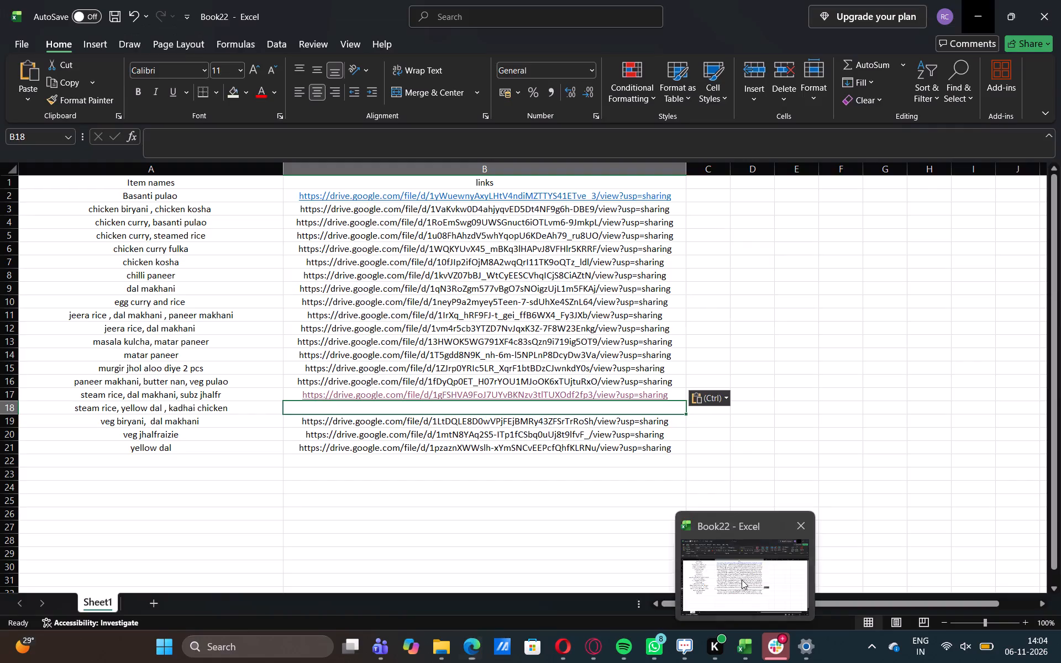
{"action": "left_click", "coordinate": [412, 412]}
{"action": "key", "text": "ctrl+v"}
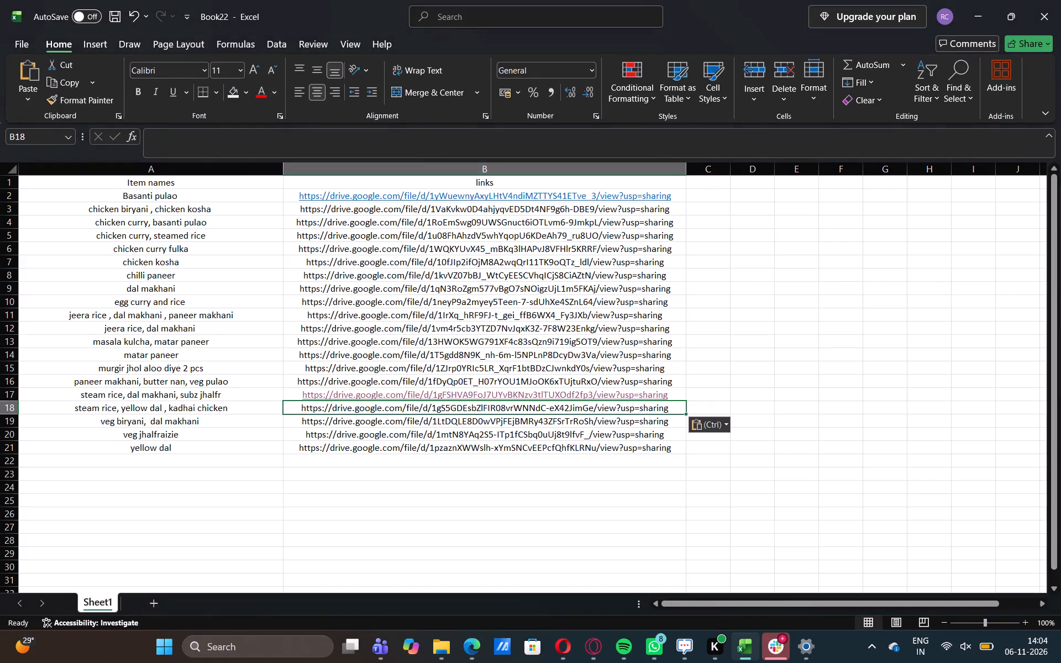
{"action": "left_click", "coordinate": [741, 380]}
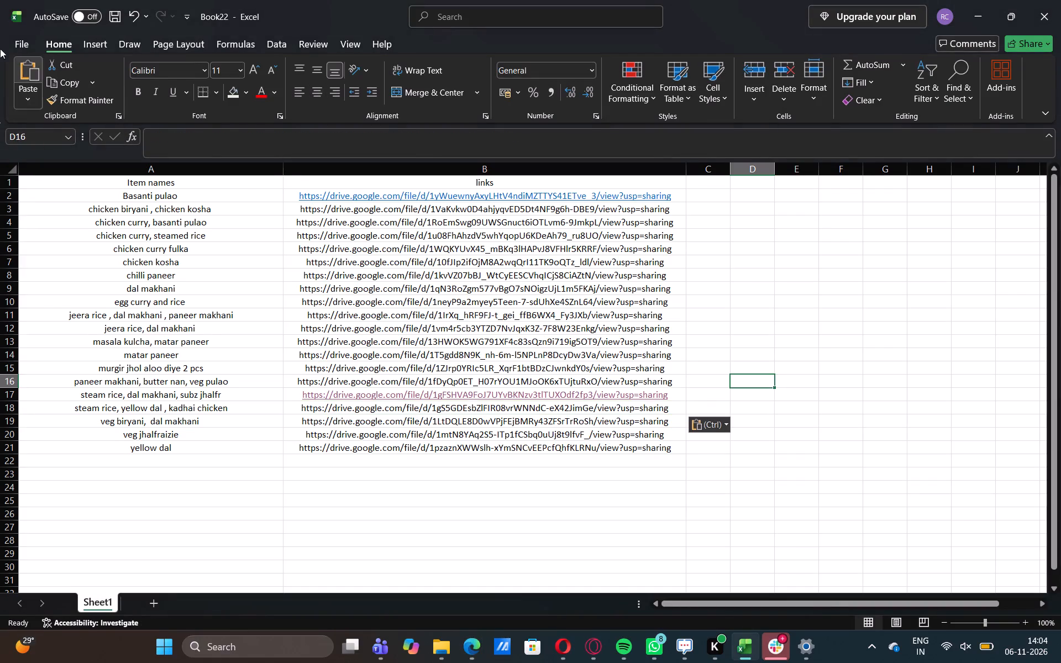
Save the workbook in Documents as TARANG ITEM IMAGES, and minimize the Excel window.
{"action": "left_click", "coordinate": [23, 43]}
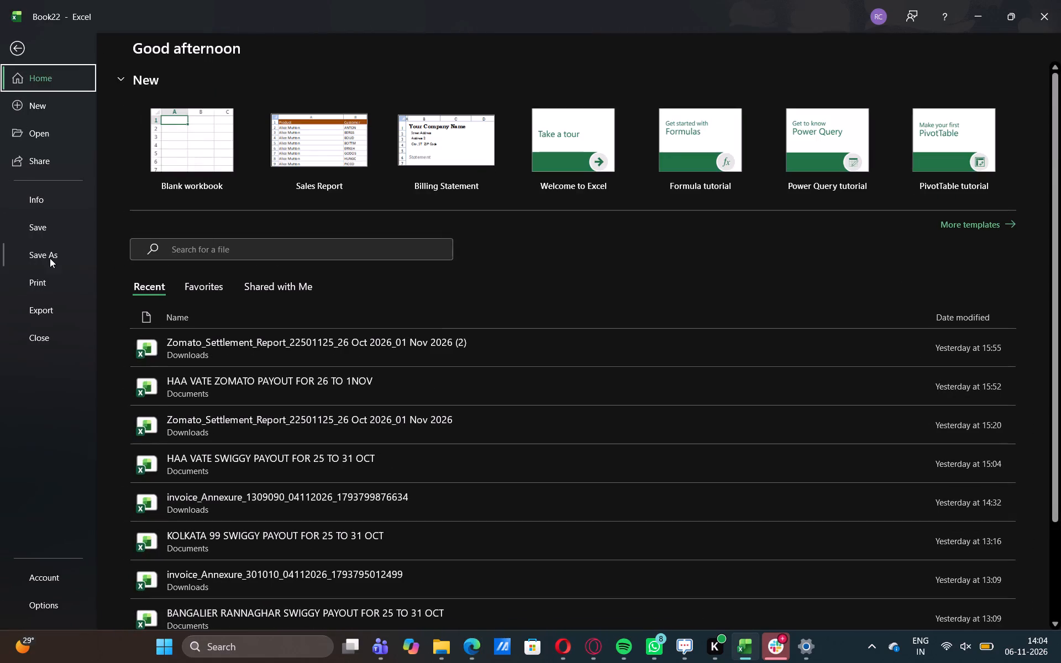
{"action": "left_click", "coordinate": [50, 258]}
{"action": "left_click", "coordinate": [145, 361]}
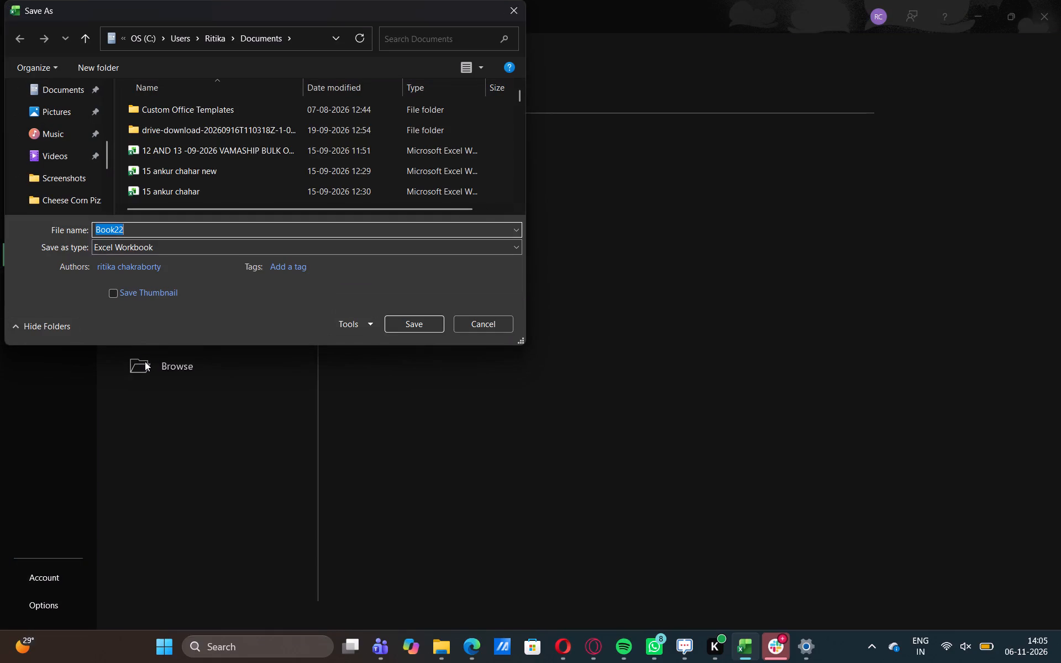
{"action": "key", "text": "BackSpace"}
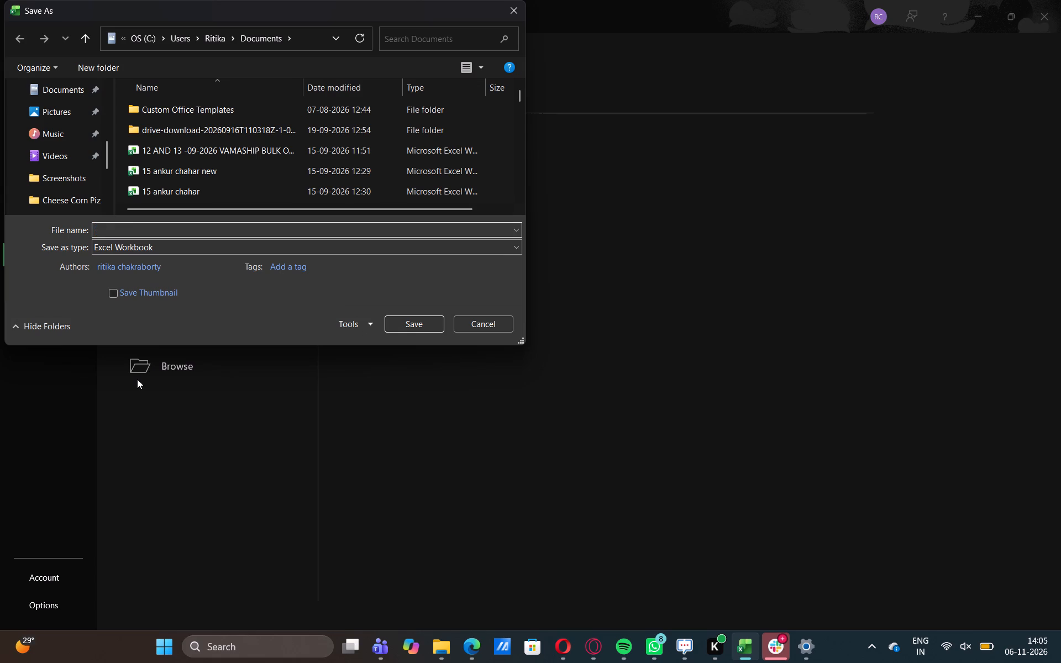
{"action": "type", "text": "TARANG IMAGES"}
{"action": "key", "text": "space"}
{"action": "type", "text": "I"}
{"action": "key", "text": "BackSpace"}
{"action": "key", "text": "BackSpace"}
{"action": "key", "text": "BackSpace"}
{"action": "key", "text": "BackSpace"}
{"action": "key", "text": "BackSpace"}
{"action": "key", "text": "BackSpace"}
{"action": "key", "text": "BackSpace"}
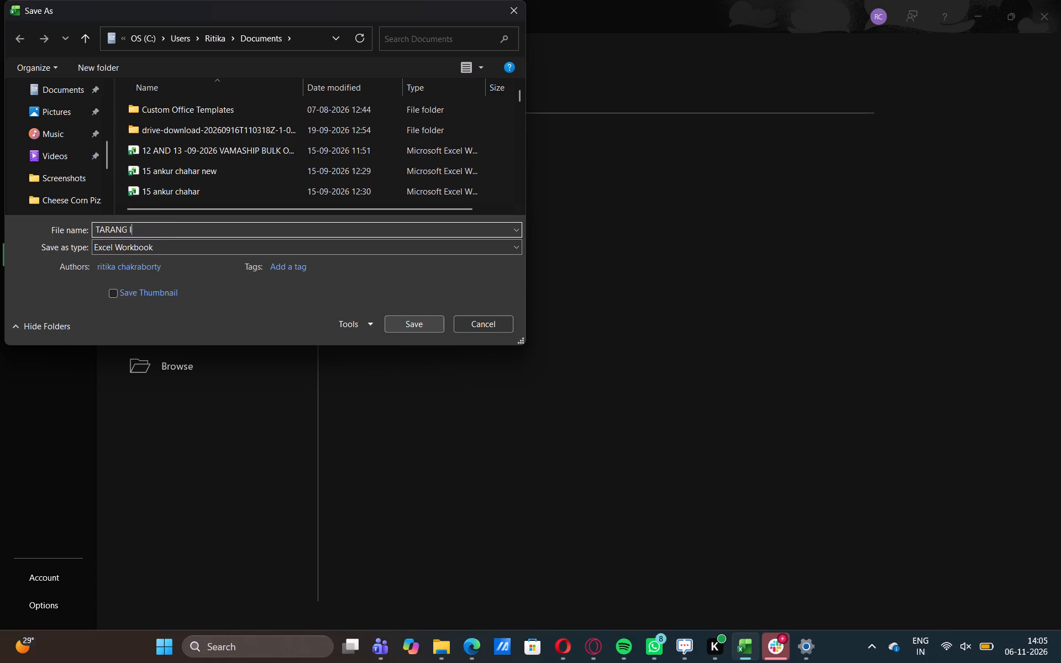
{"action": "type", "text": "TEM IMAGES"}
{"action": "left_click", "coordinate": [413, 322]}
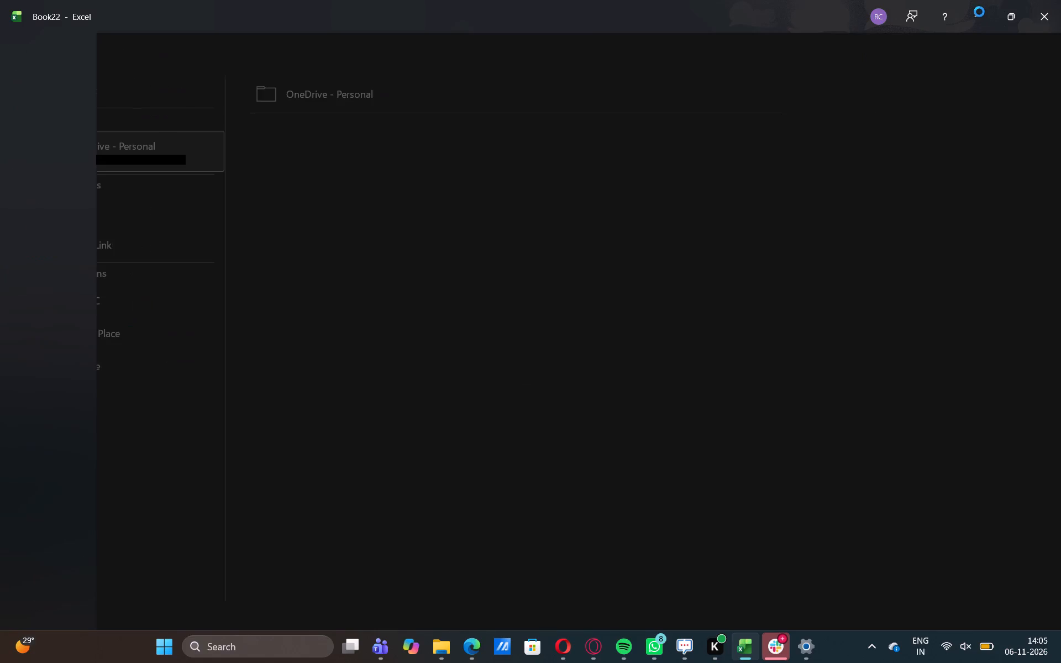
{"action": "left_click", "coordinate": [979, 12]}
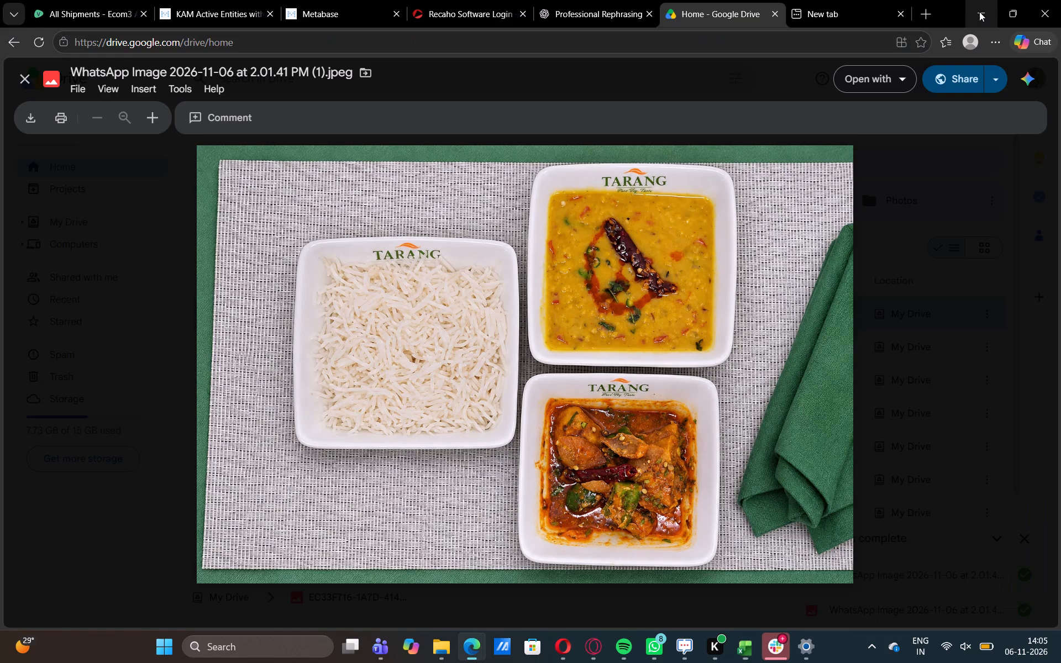
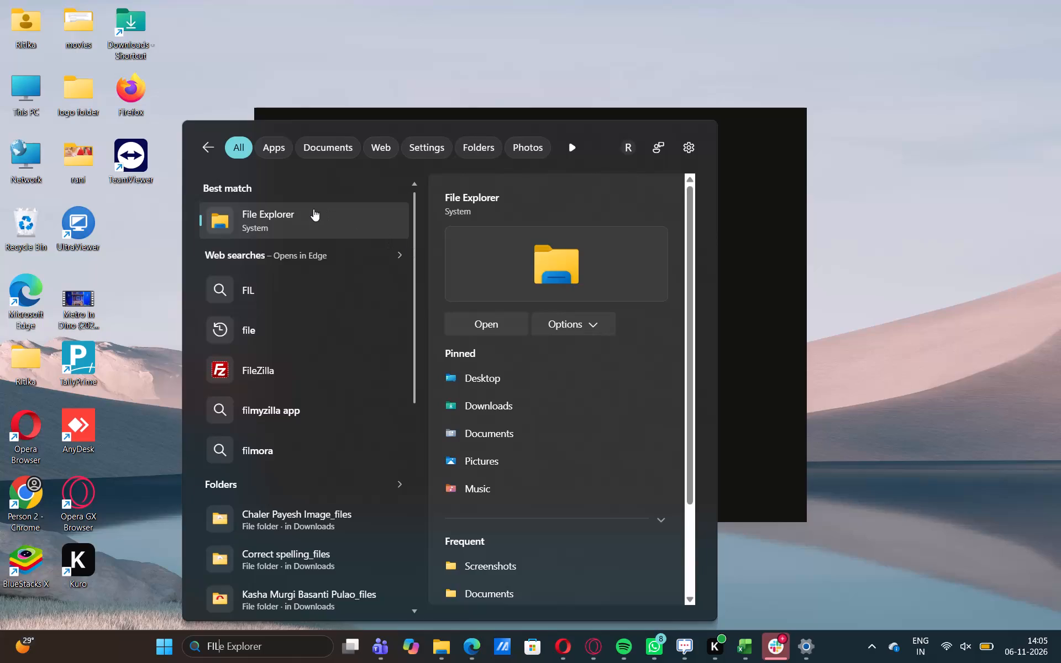
In File Explorer, share the recent TARANG ITEM IMAGES workbook using WhatsApp.
{"action": "left_click", "coordinate": [313, 209]}
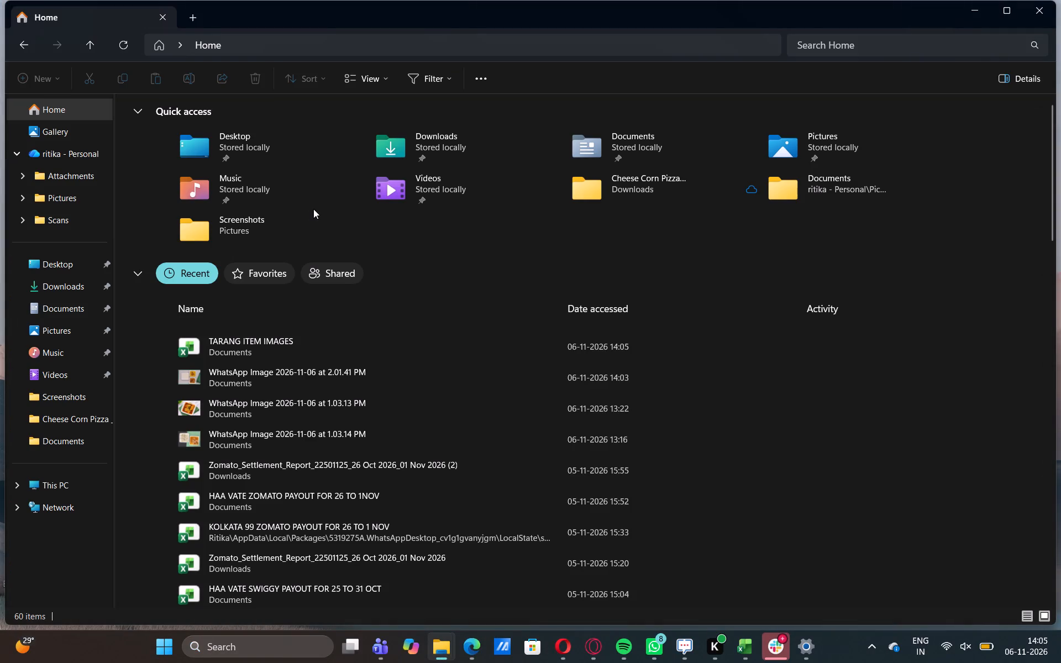
{"action": "right_click", "coordinate": [264, 352]}
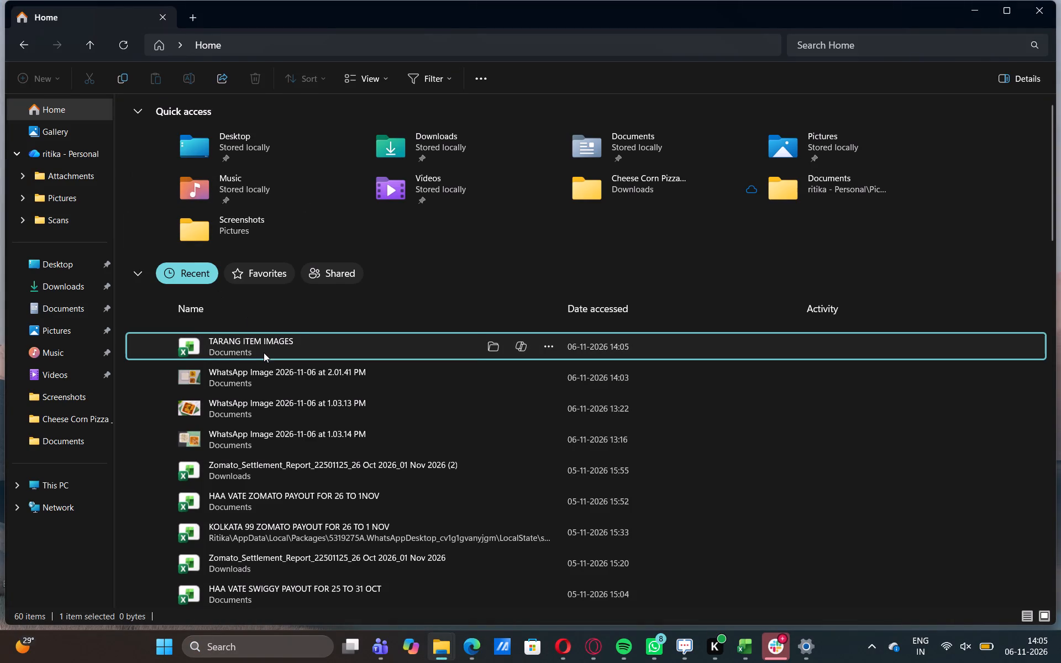
{"action": "left_click", "coordinate": [334, 159]}
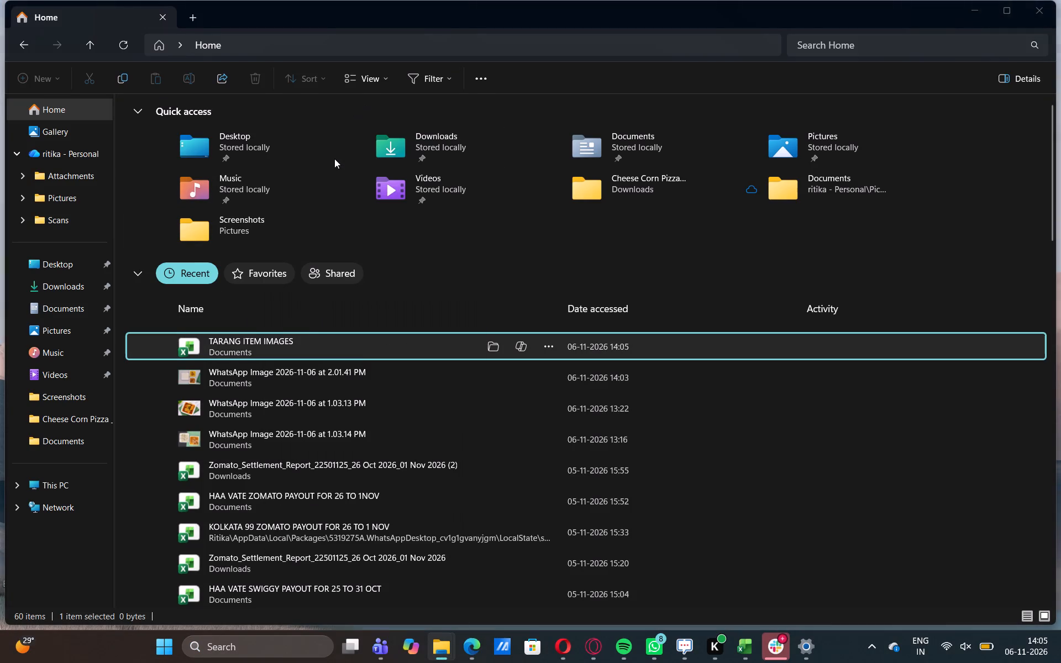
{"action": "left_click", "coordinate": [492, 387]}
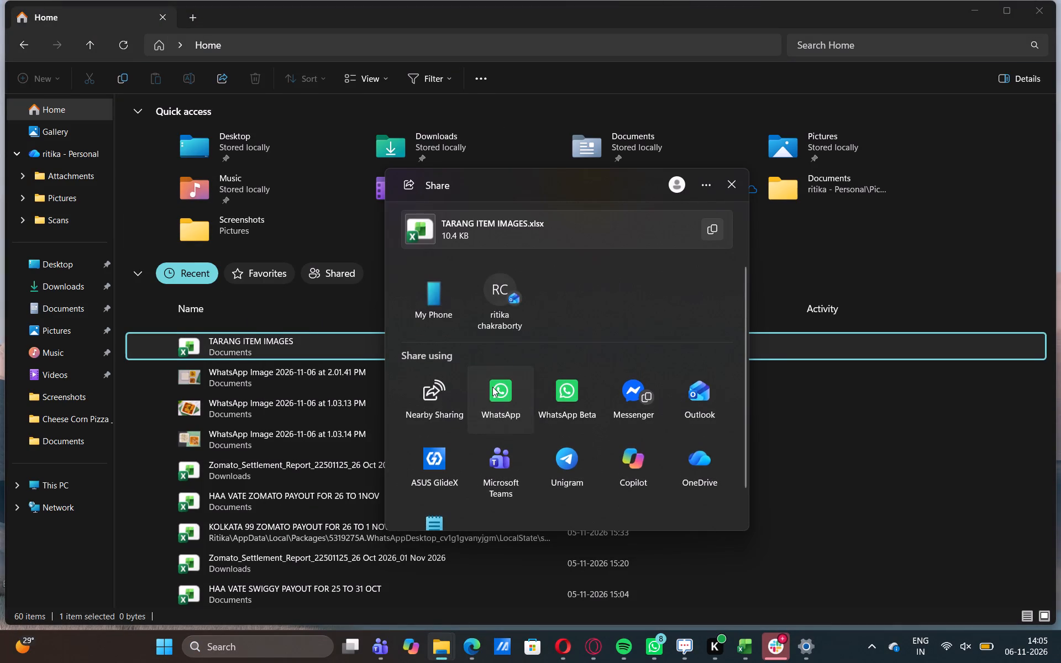